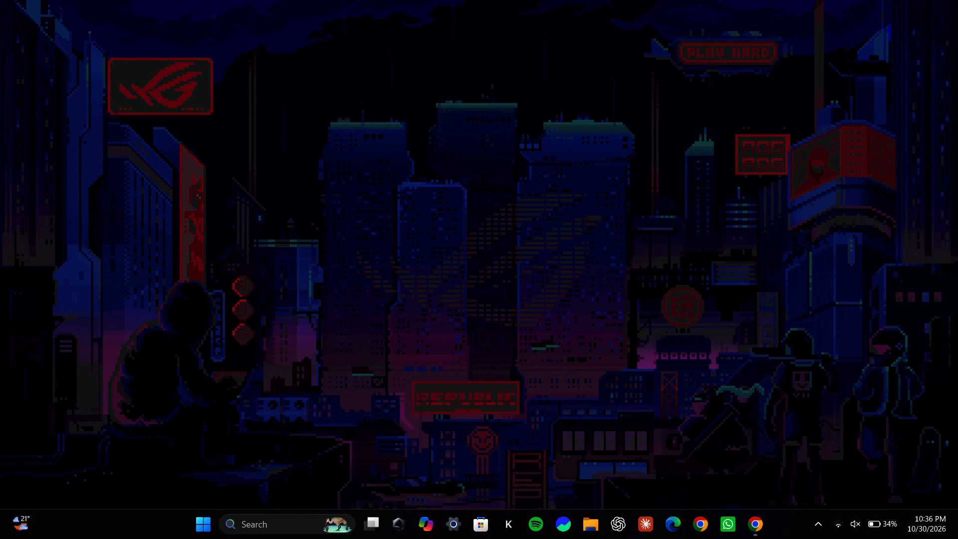
# Launch Microsoft Word.
pyautogui.click(210, 533)
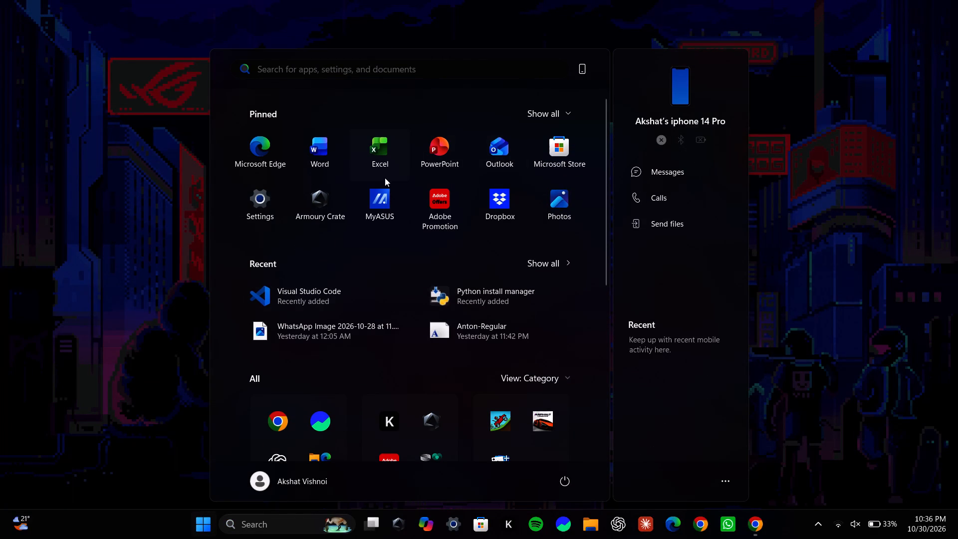
pyautogui.click(329, 164)
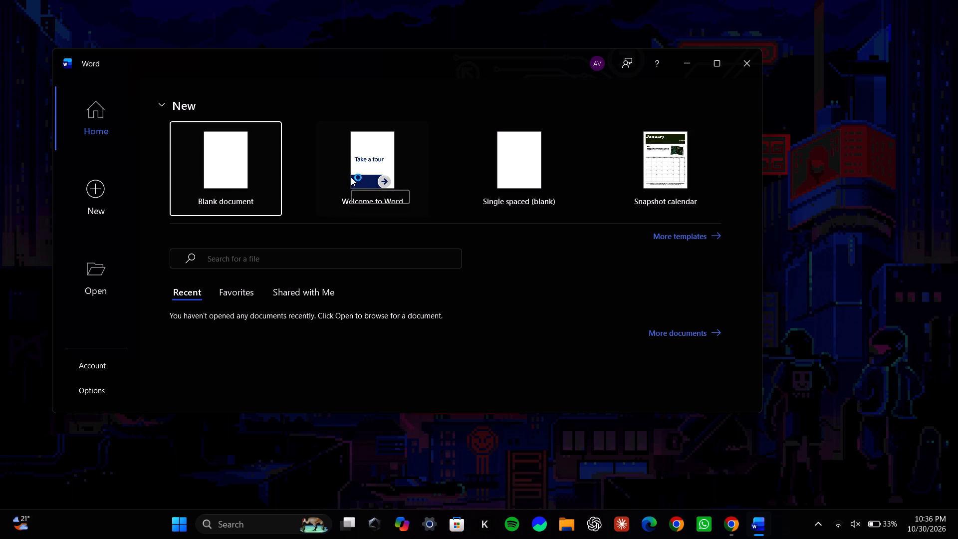
# Browse the templates available for a new document.
pyautogui.click(85, 195)
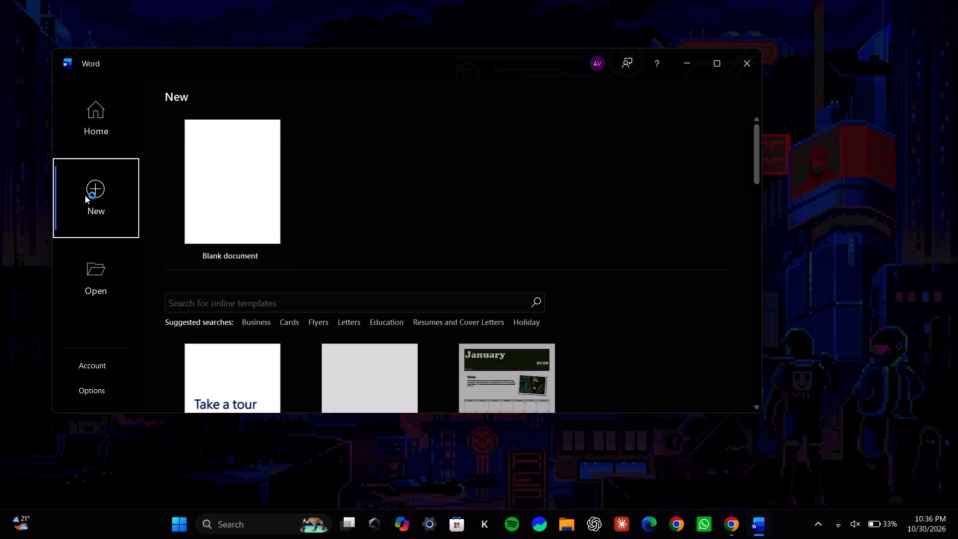
pyautogui.hscroll(1, 311, 216)
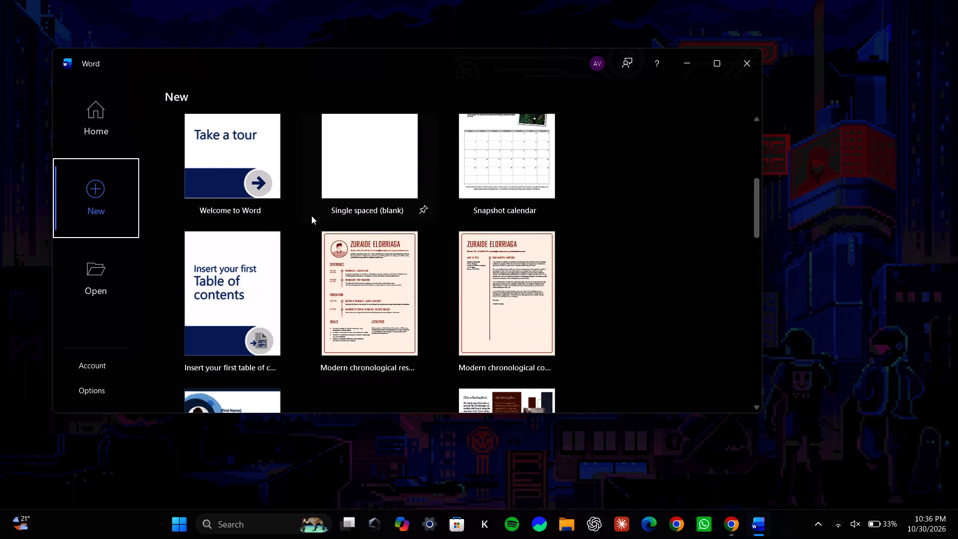
pyautogui.hscroll(1, 311, 216)
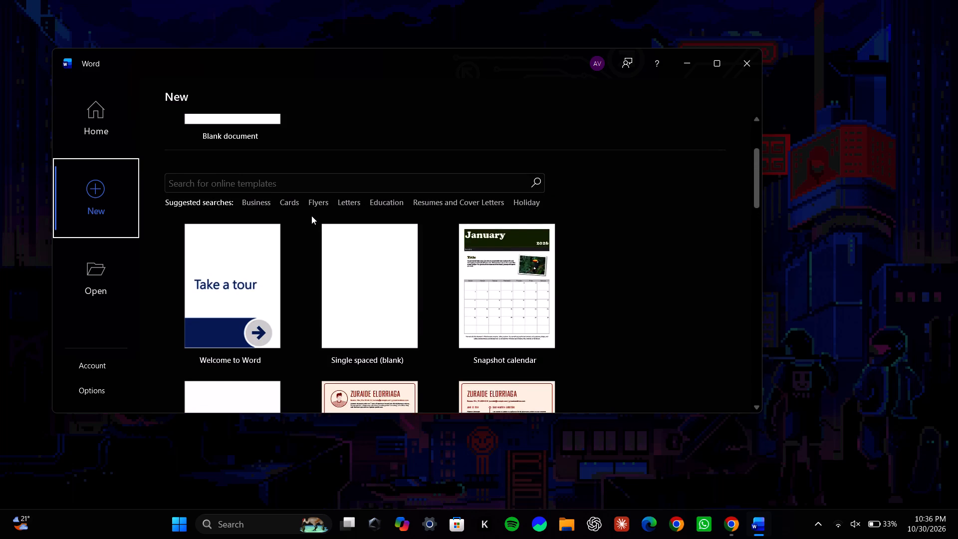
pyautogui.scroll(2, 311, 216)
pyautogui.scroll(-4, 311, 216)
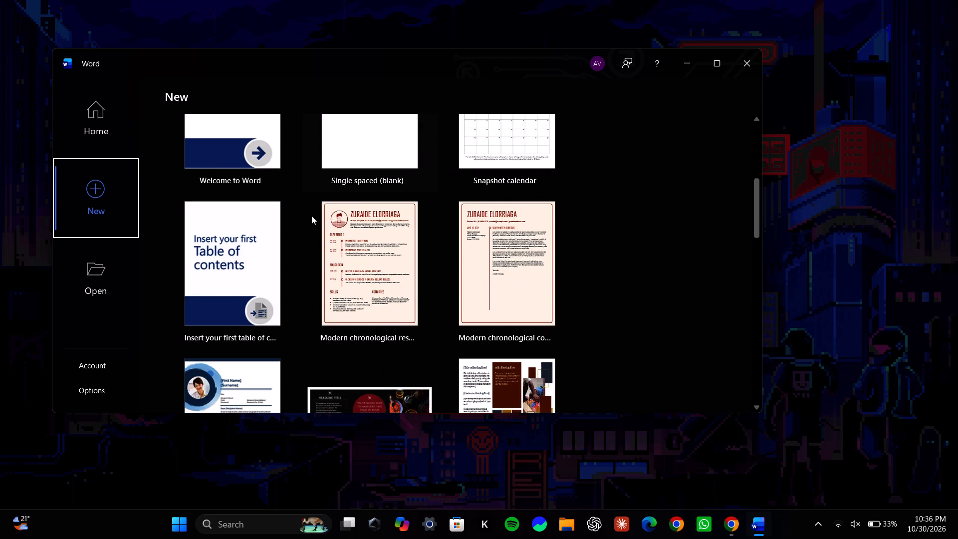
pyautogui.scroll(-2, 311, 216)
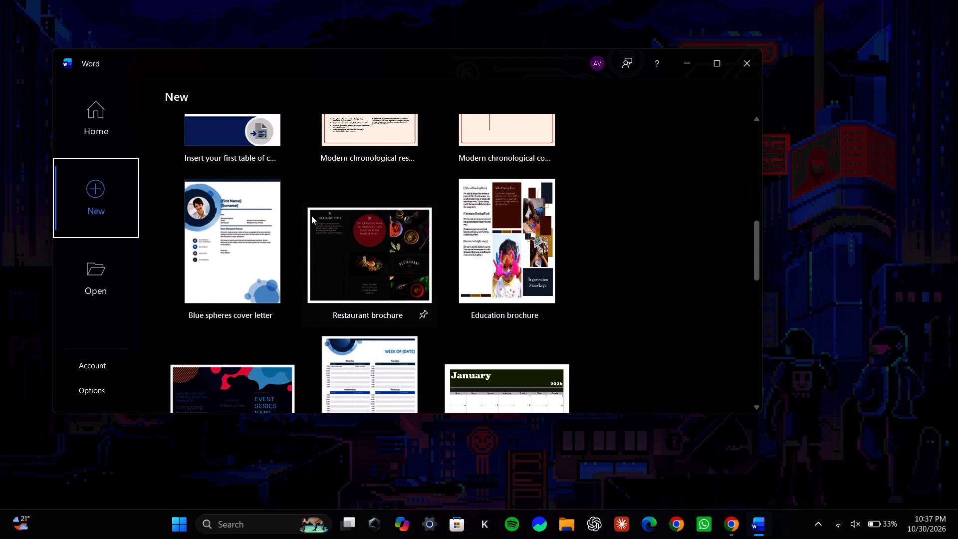
pyautogui.scroll(1, 311, 216)
pyautogui.scroll(1, 407, 219)
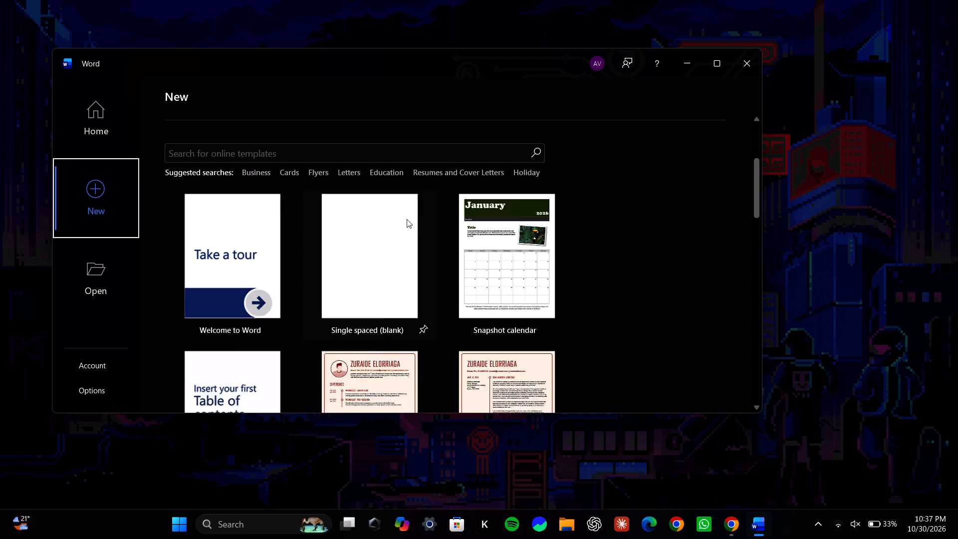
pyautogui.scroll(1, 407, 219)
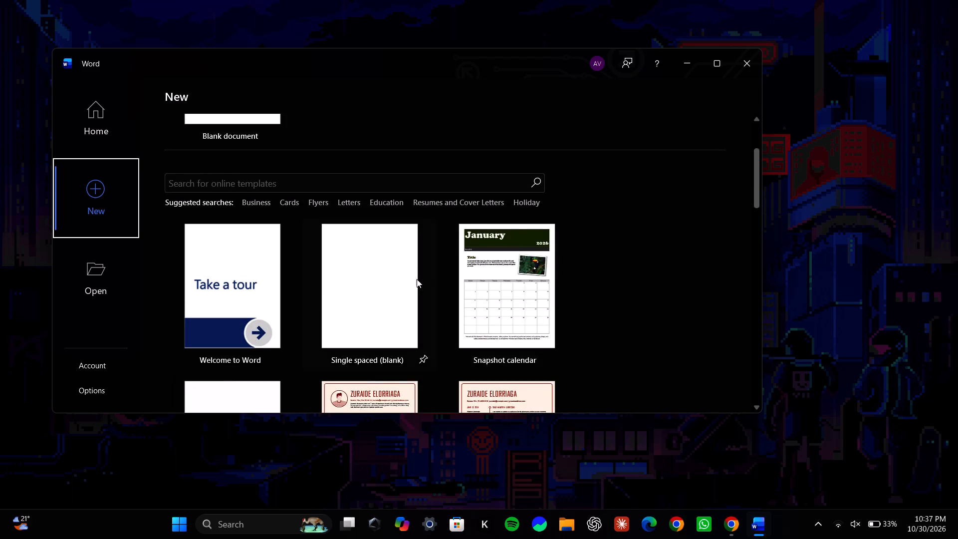
pyautogui.scroll(2, 416, 279)
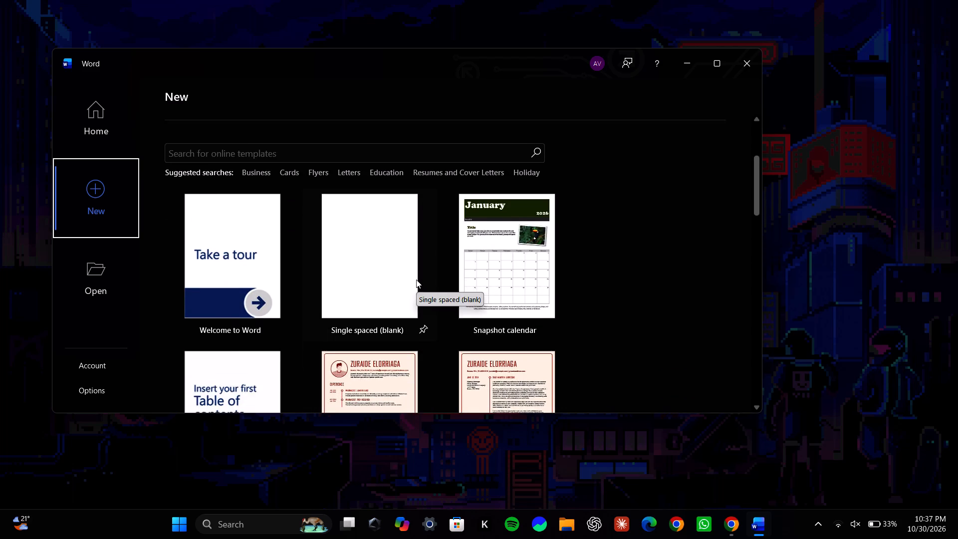
pyautogui.scroll(1, 416, 279)
# Create a blank document and maximize its window.
pyautogui.click(246, 203)
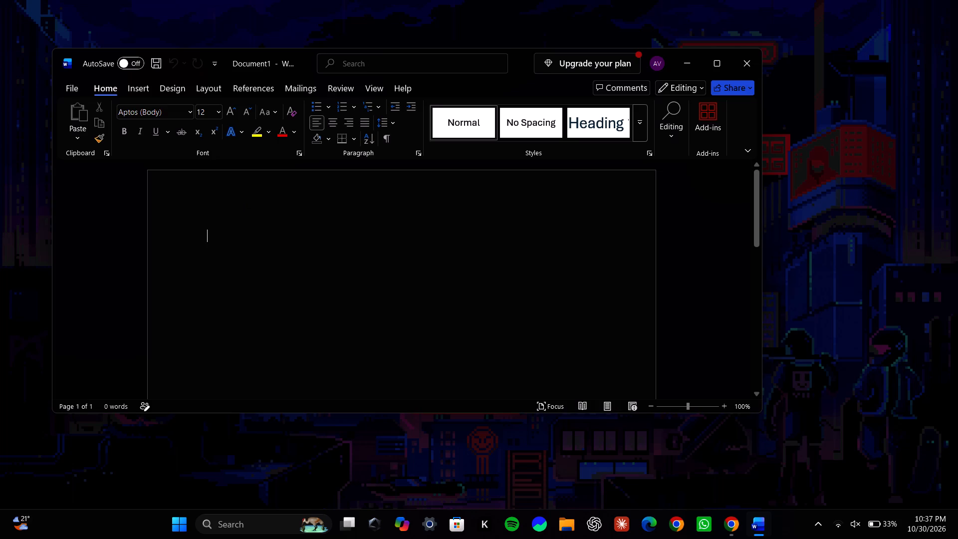
pyautogui.moveTo(702, 72); pyautogui.dragTo(721, 68)
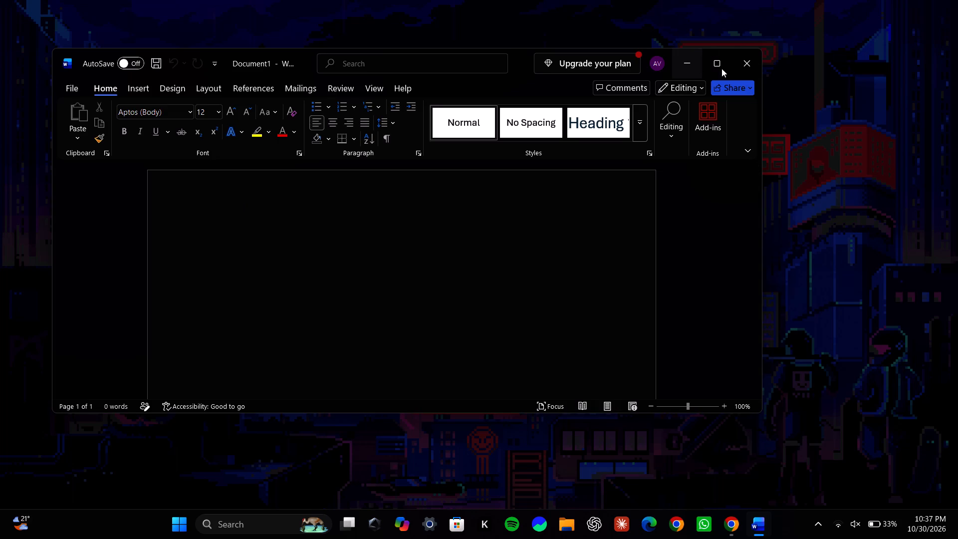
pyautogui.moveTo(721, 68); pyautogui.dragTo(714, 65)
pyautogui.click(714, 65)
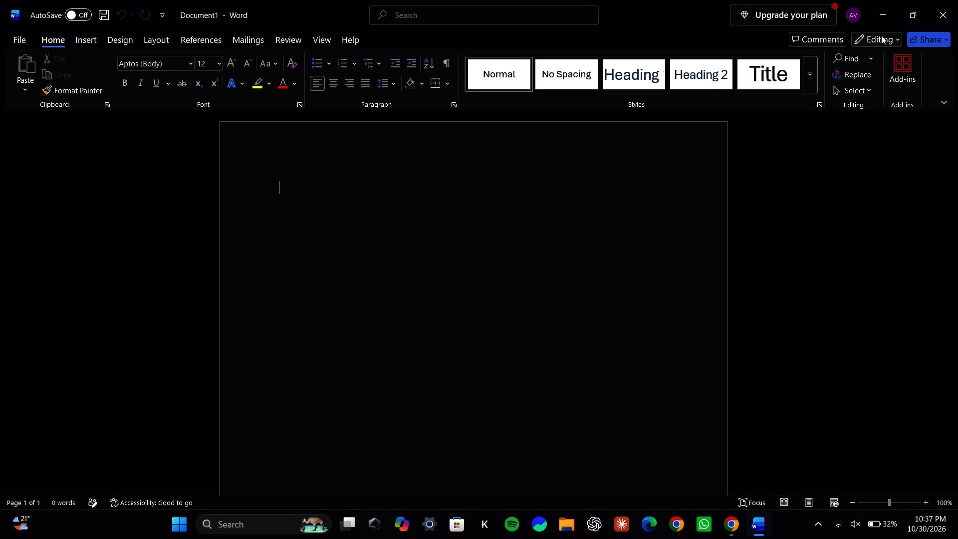
# Review the Microsoft 365 upgrade plans with their prices and benefits, then close the offer.
pyautogui.click(824, 12)
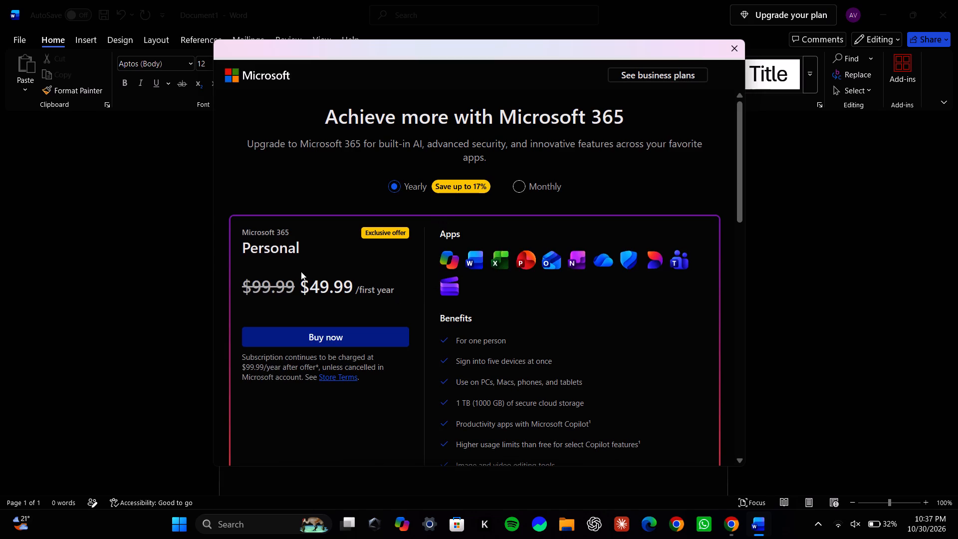
pyautogui.scroll(-4, 507, 291)
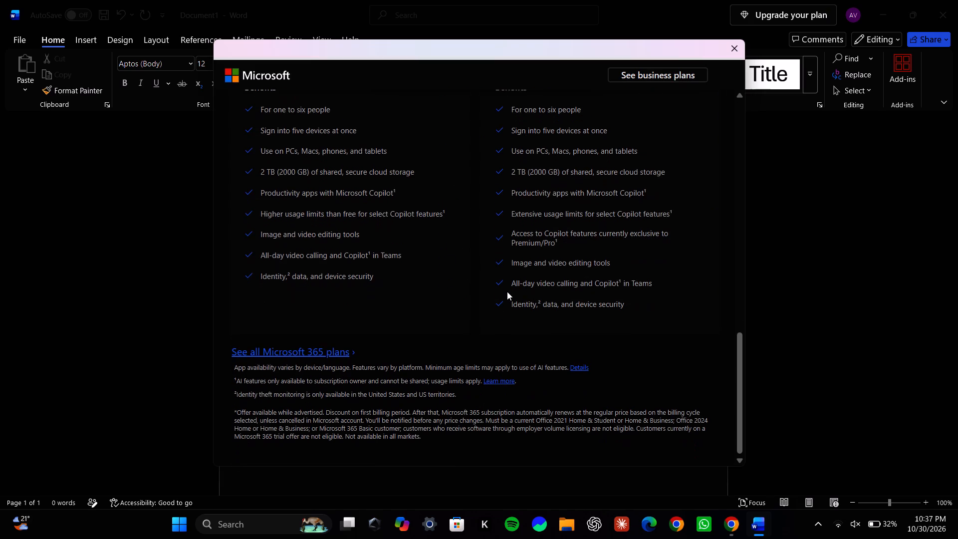
pyautogui.scroll(3, 507, 291)
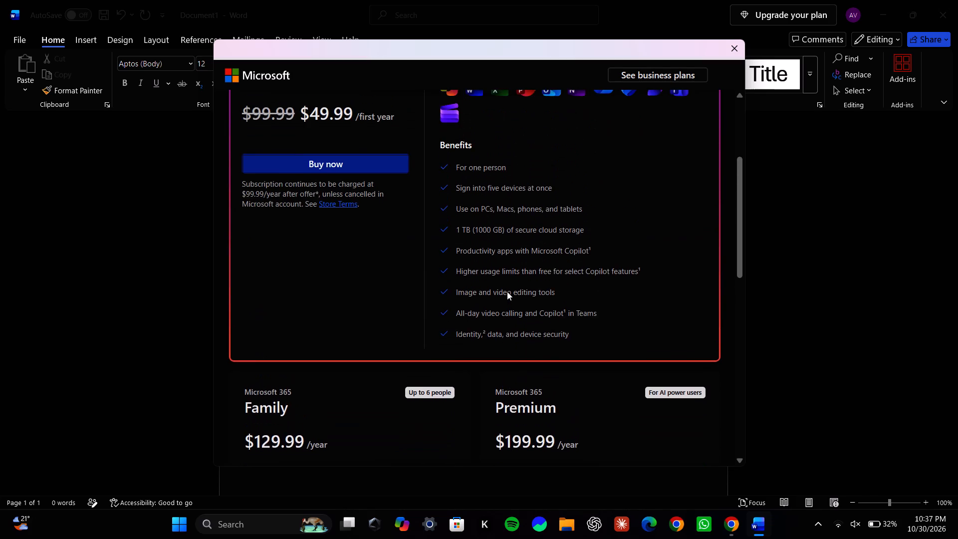
pyautogui.scroll(5, 507, 291)
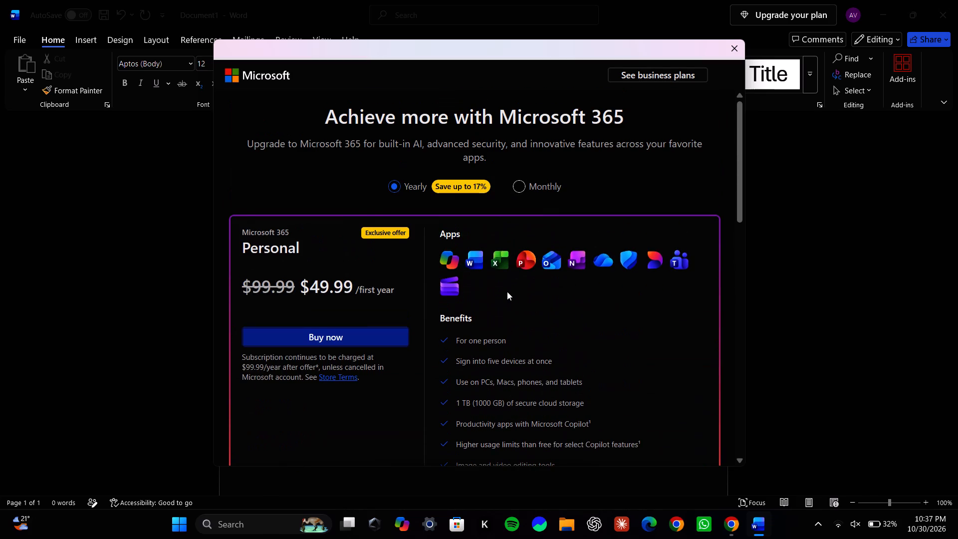
pyautogui.scroll(-11, 507, 291)
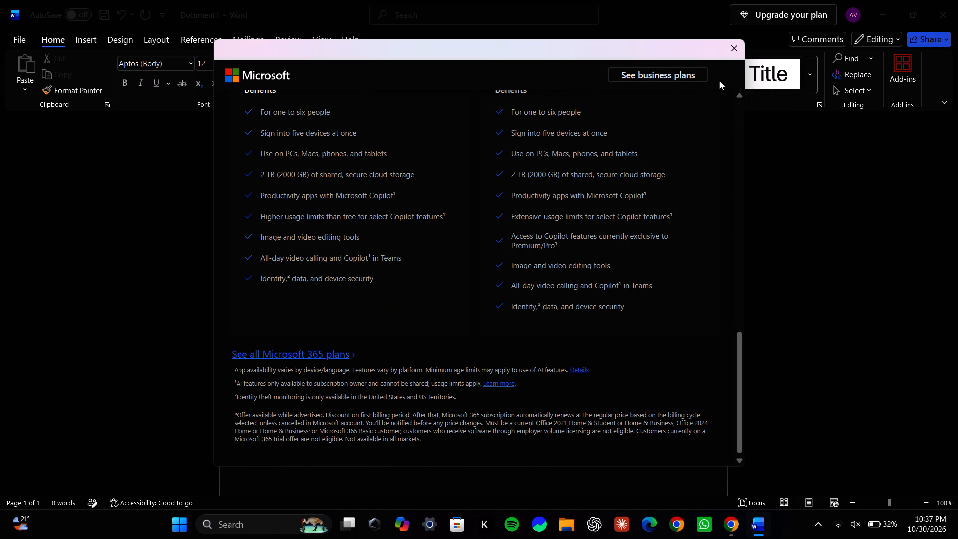
pyautogui.click(730, 49)
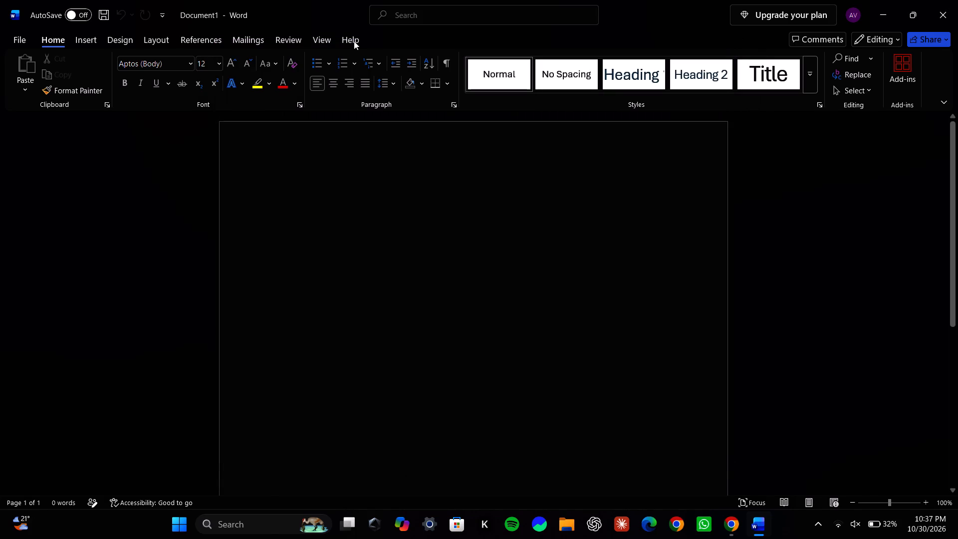
# Turn on AutoSave by uploading the document to OneDrive - Personal under the name IA.
pyautogui.click(83, 11)
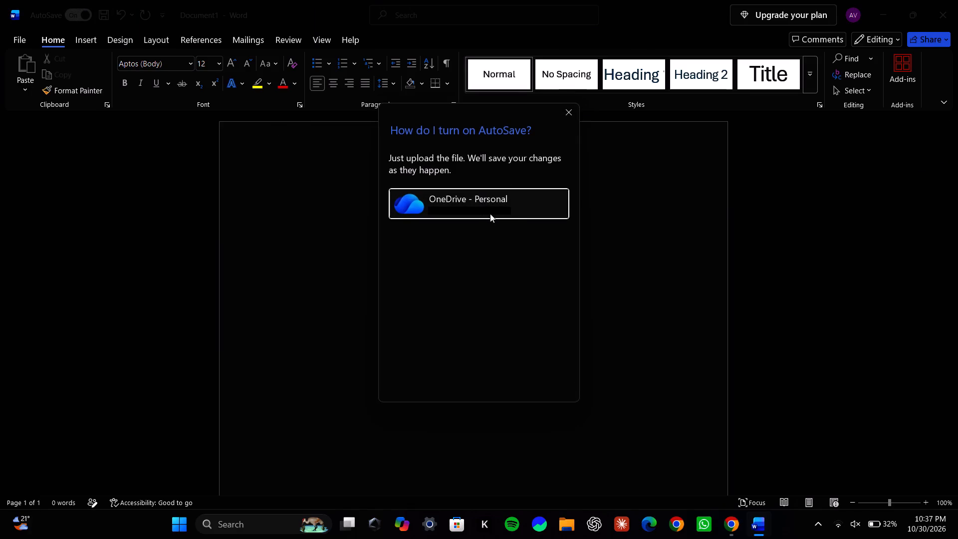
pyautogui.click(514, 209)
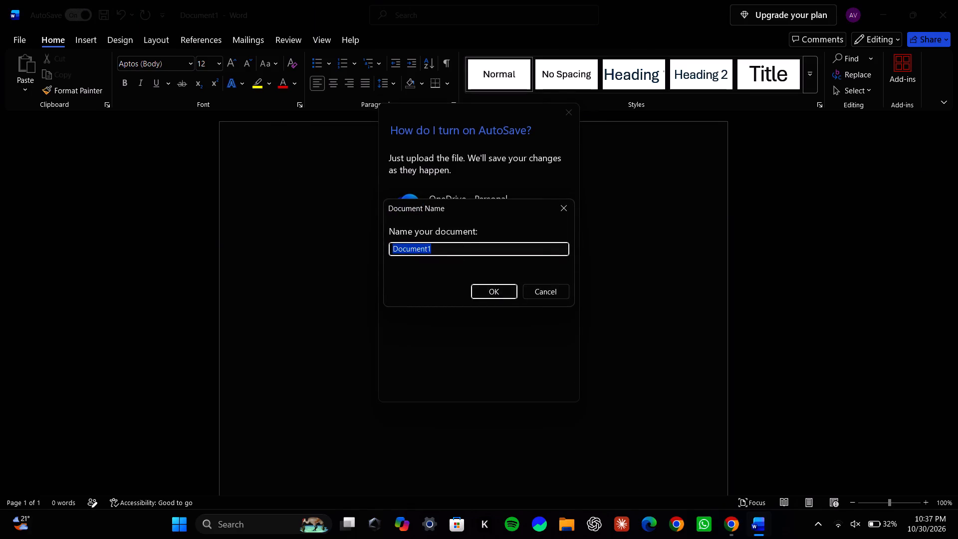
pyautogui.press('BackSpace')
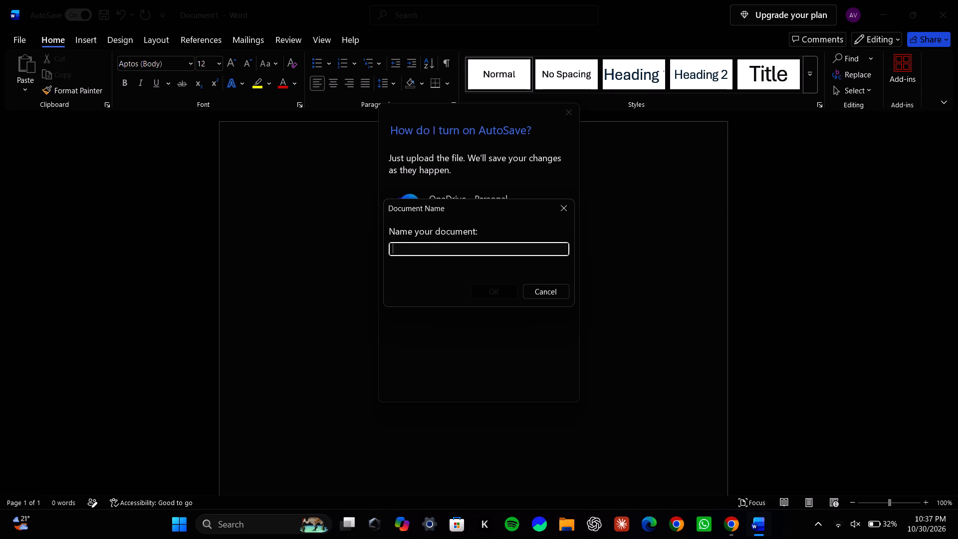
pyautogui.press('i')
pyautogui.press('BackSpace')
pyautogui.hotkey('shift', 'i')
pyautogui.hotkey('shift', 'a')
pyautogui.click(508, 293)
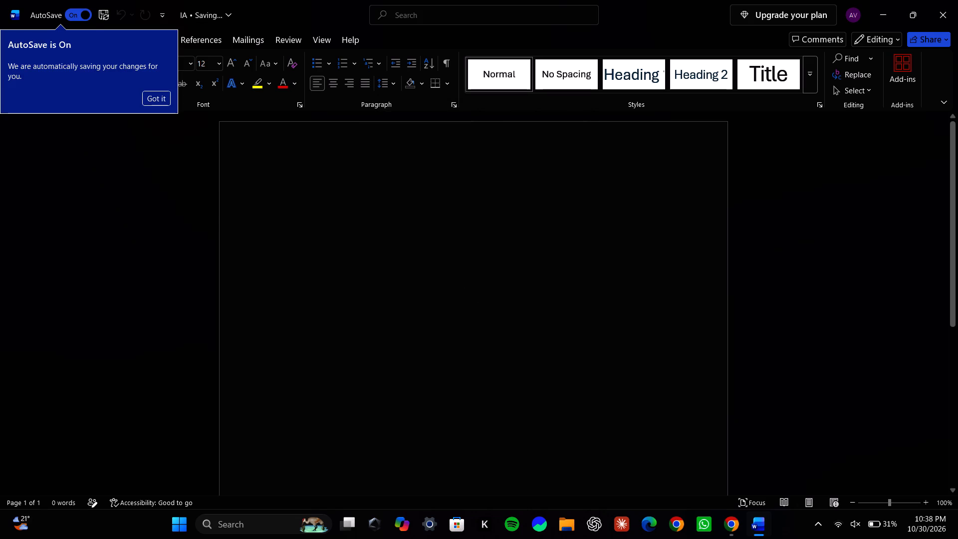
pyautogui.click(165, 102)
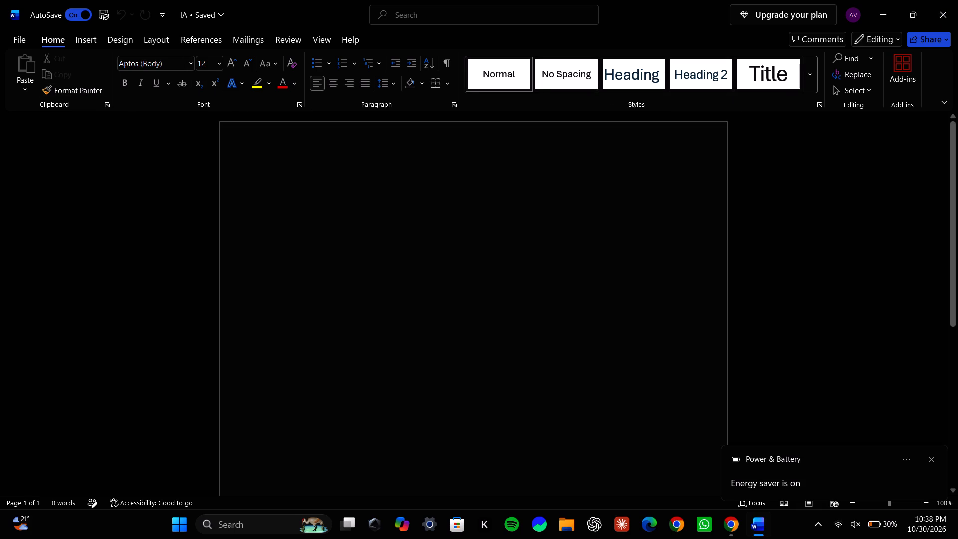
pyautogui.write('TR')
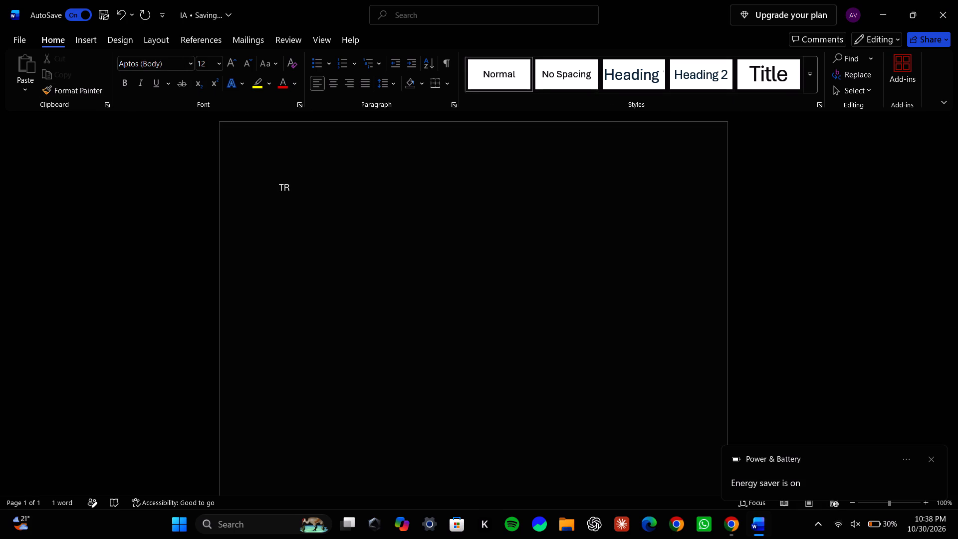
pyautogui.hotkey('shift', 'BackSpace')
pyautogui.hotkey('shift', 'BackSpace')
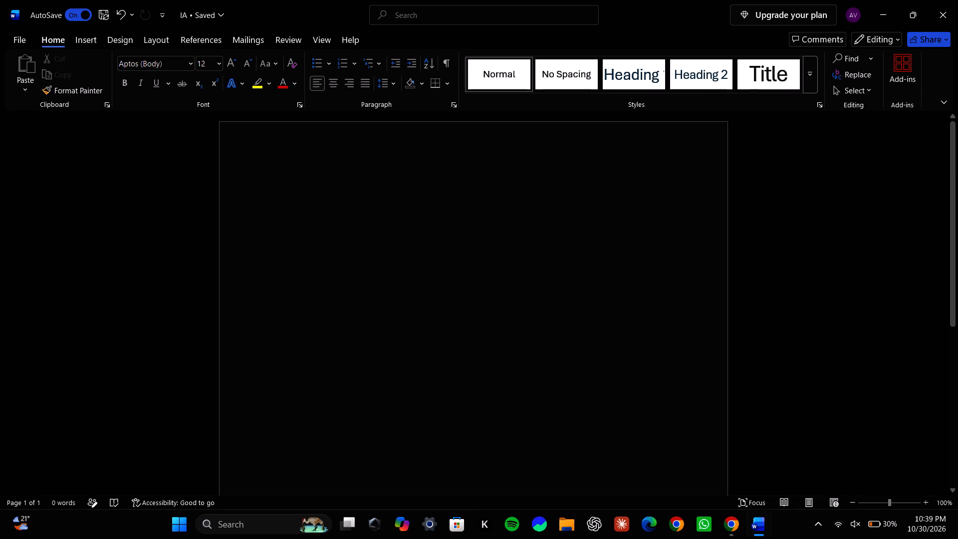
# Add the heading TRANSFORMER on the first line of the page in the Title style.
pyautogui.click(776, 80)
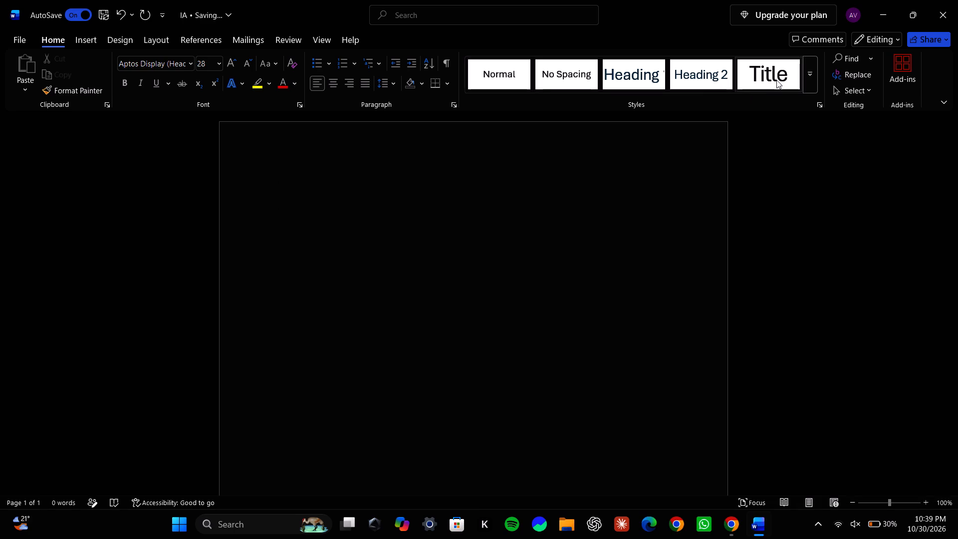
pyautogui.write('TRA')
pyautogui.write('NS')
pyautogui.write('FORMER')
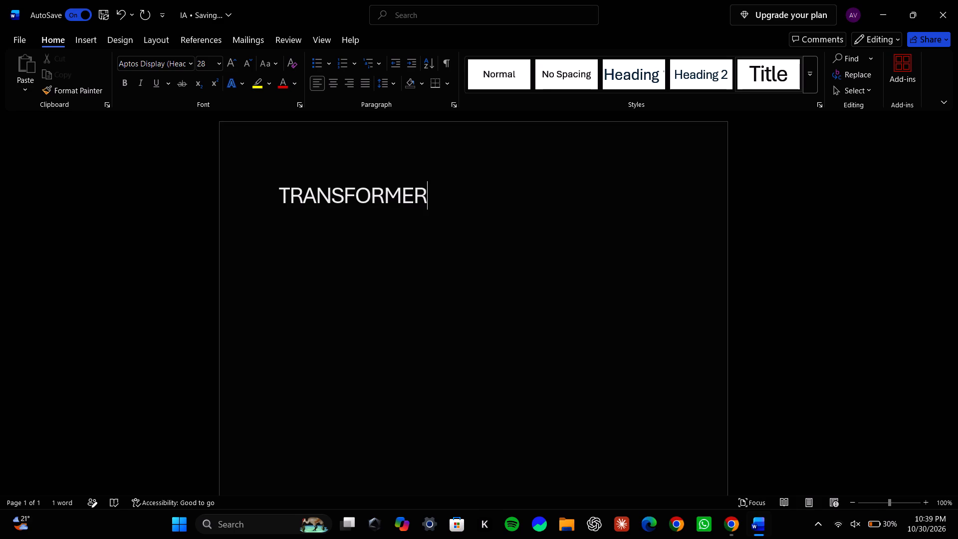
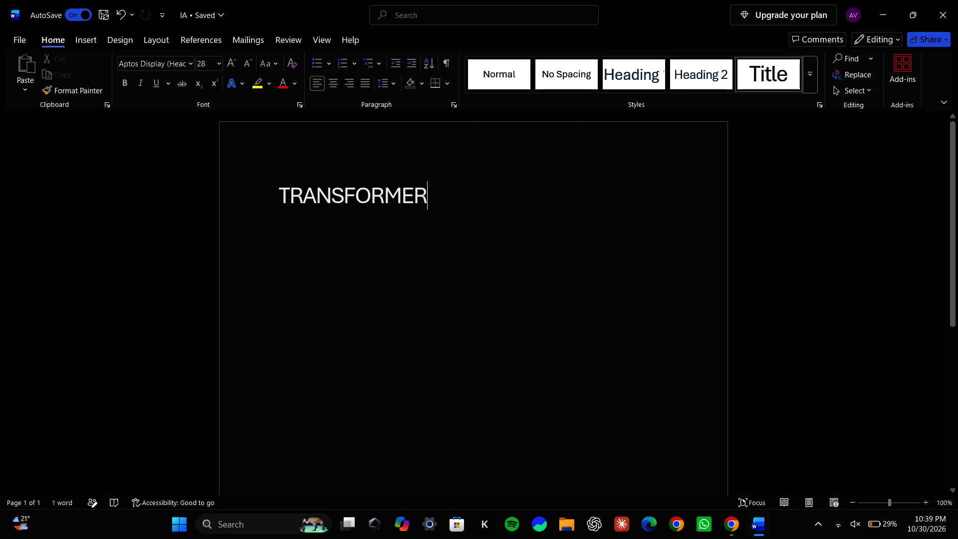
# Start the definition on a new line below the title with the text "Is a static device which transform electrical".
pyautogui.press('Return')
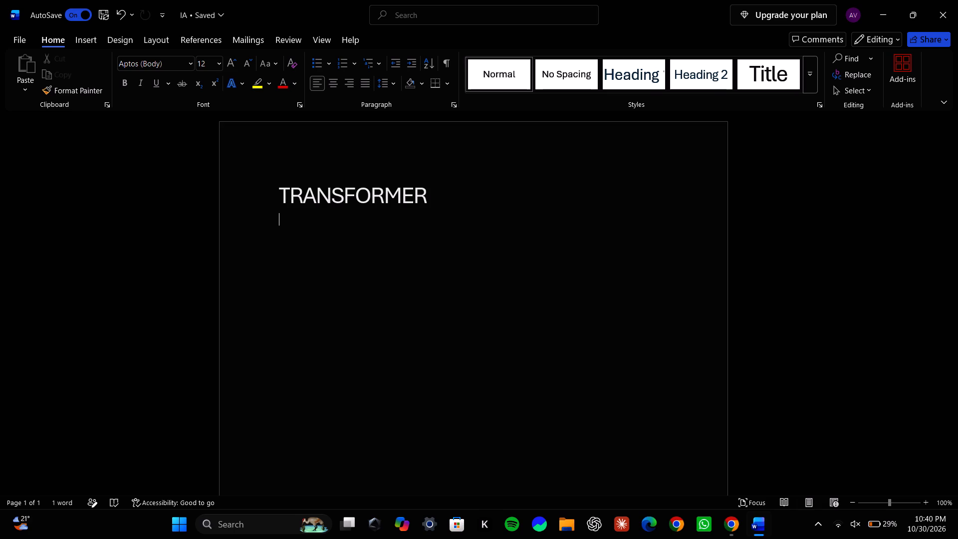
pyautogui.write('IS A')
pyautogui.press('BackSpace')
pyautogui.press('BackSpace')
pyautogui.press('BackSpace')
pyautogui.press('BackSpace')
pyautogui.write('is a')
pyautogui.press('space')
pyautogui.write('static device')
pyautogui.press('space')
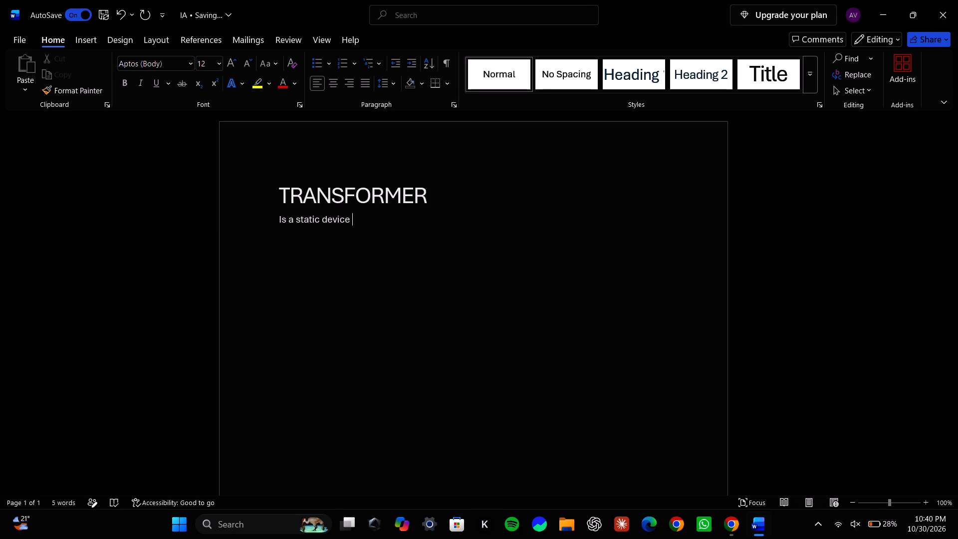
pyautogui.write('which tran')
pyautogui.write('form')
pyautogui.press('space')
pyautogui.press('e')
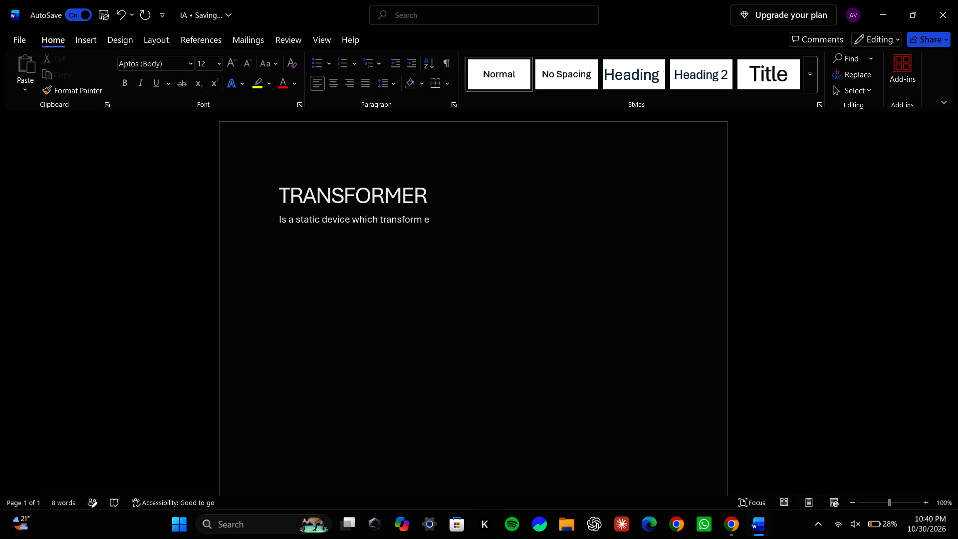
pyautogui.write('lectrical')
pyautogui.press('space')
# Rewrite the ending of the last word, "electrical", from "elect" onward, continuing it as "electri".
pyautogui.press('BackSpace')
pyautogui.press('BackSpace')
pyautogui.press('BackSpace')
pyautogui.press('BackSpace')
pyautogui.press('BackSpace')
pyautogui.press('BackSpace')
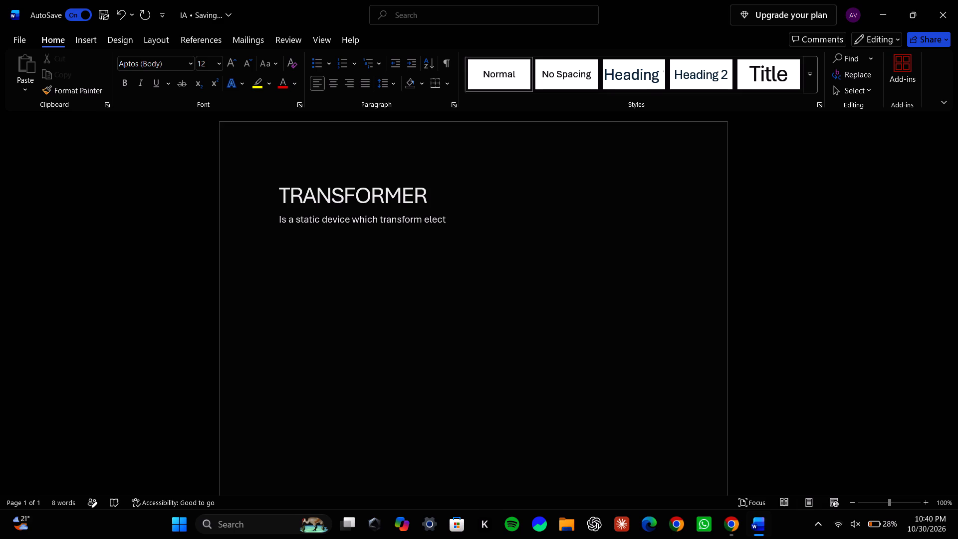
pyautogui.write('ri')
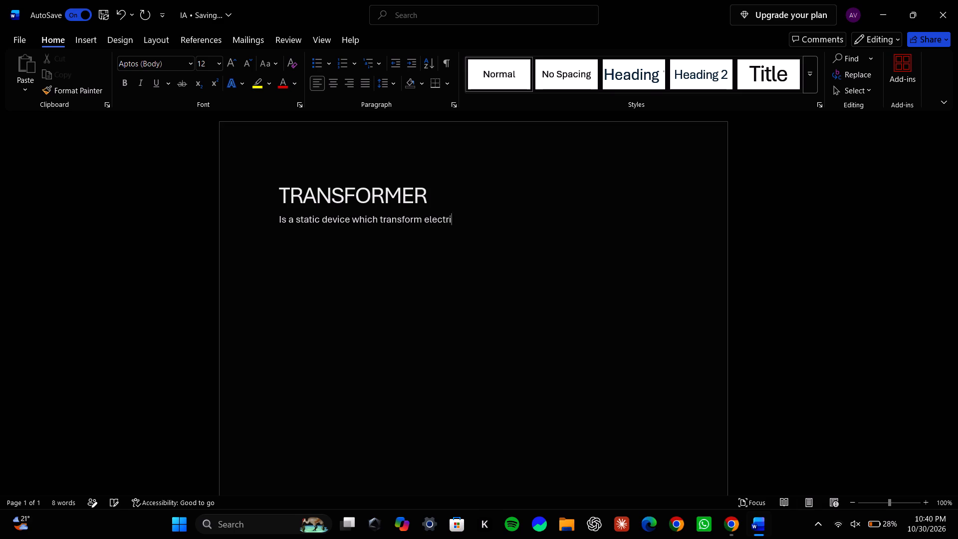
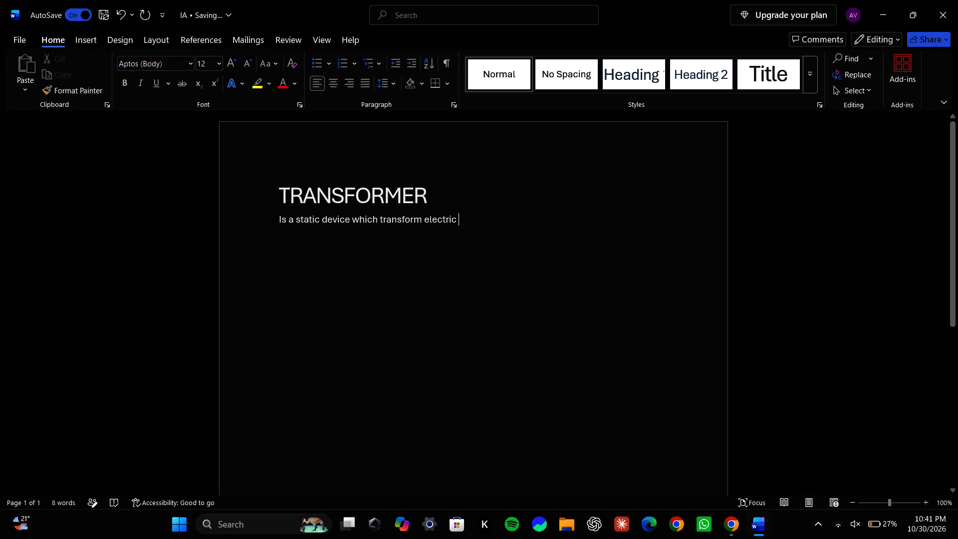
# Continue the definition after "electric" with the words "one binding to another binding".
pyautogui.press('o')
pyautogui.write('ne')
pyautogui.press('space')
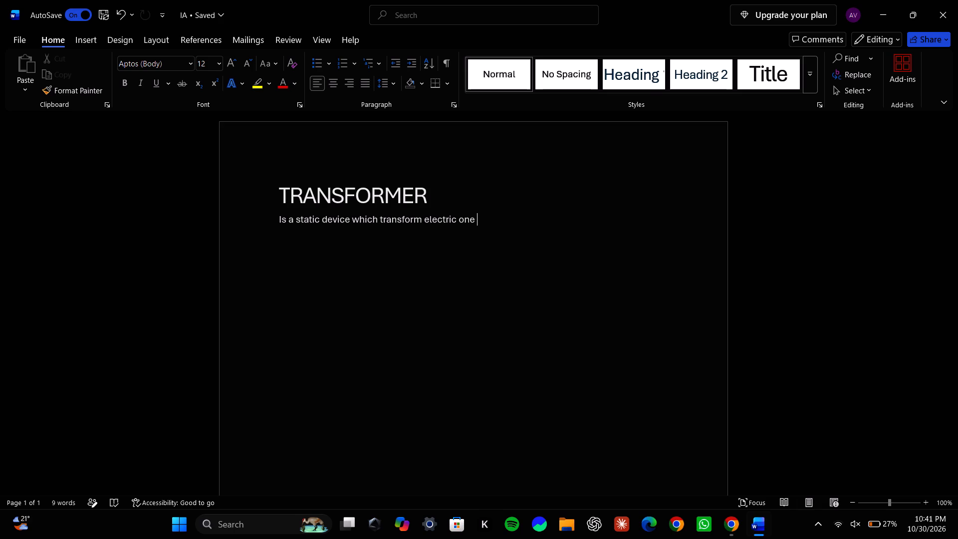
pyautogui.write('binding')
pyautogui.press('space')
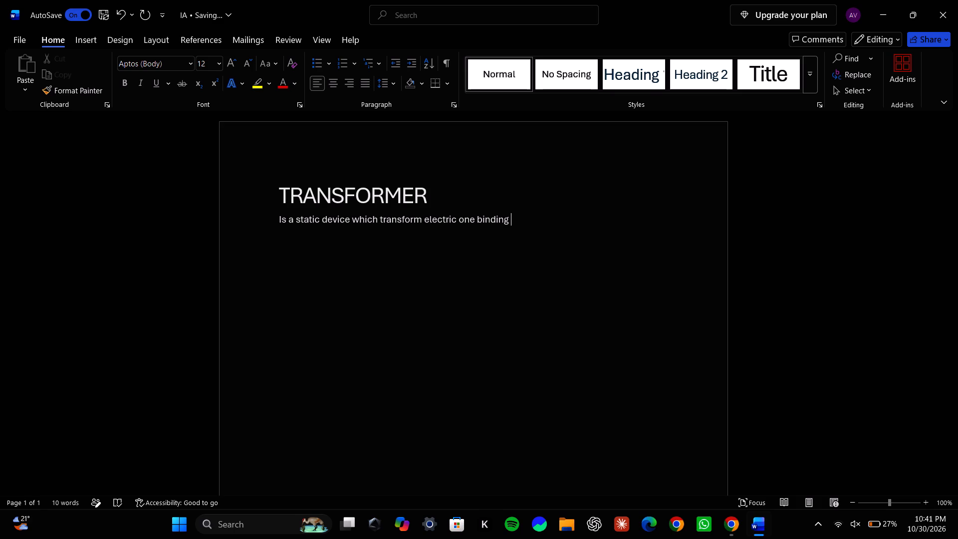
pyautogui.write('to')
pyautogui.press('space')
pyautogui.write('another')
pyautogui.press('space')
pyautogui.write('binding')
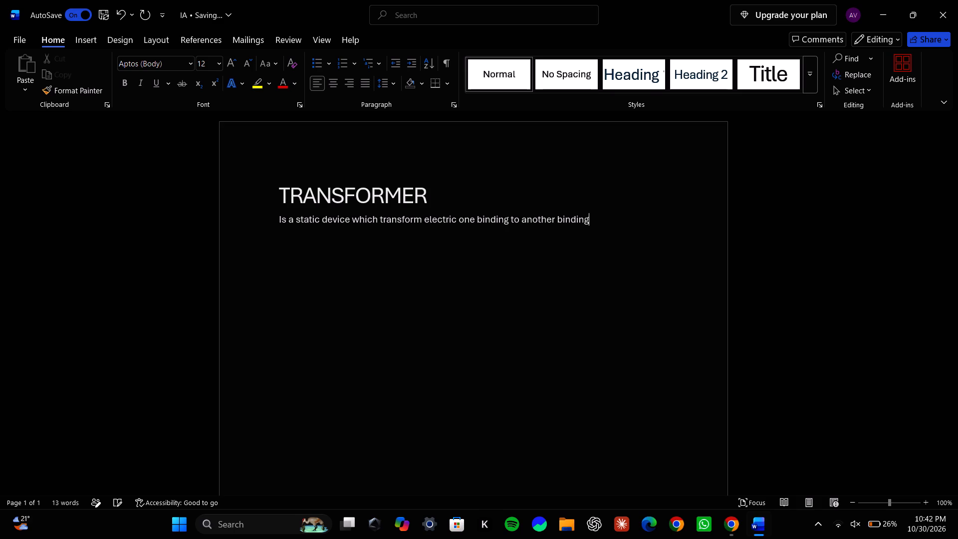
pyautogui.press('space')
# Finish the definition sentence with "without changing frequency." and start a new paragraph below it.
pyautogui.press('w')
pyautogui.press('i')
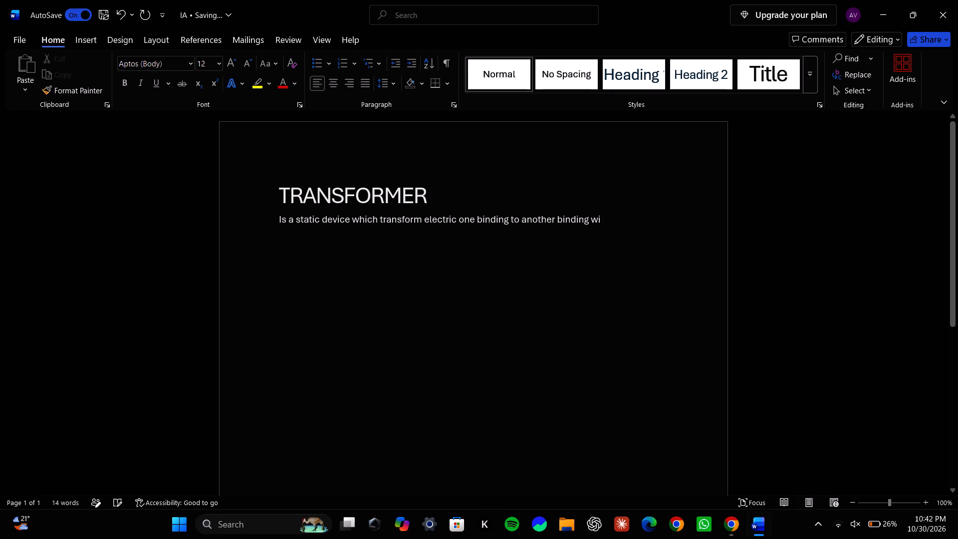
pyautogui.write('thout changing fre')
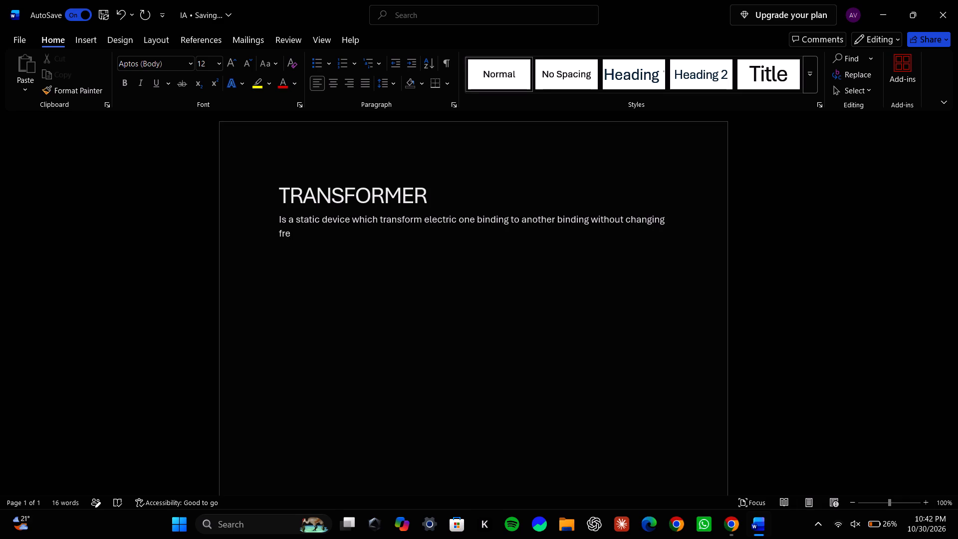
pyautogui.write('quency')
pyautogui.press('.')
pyautogui.press('Return')
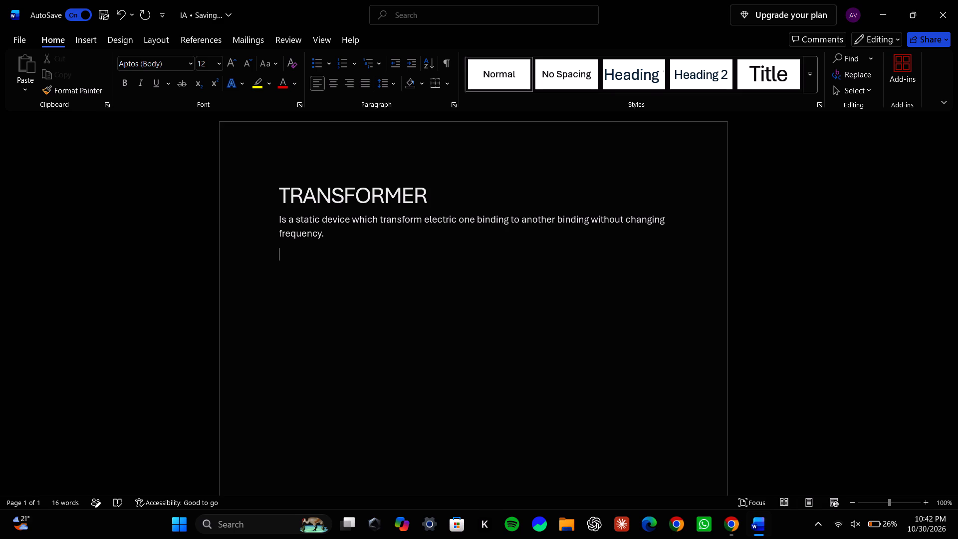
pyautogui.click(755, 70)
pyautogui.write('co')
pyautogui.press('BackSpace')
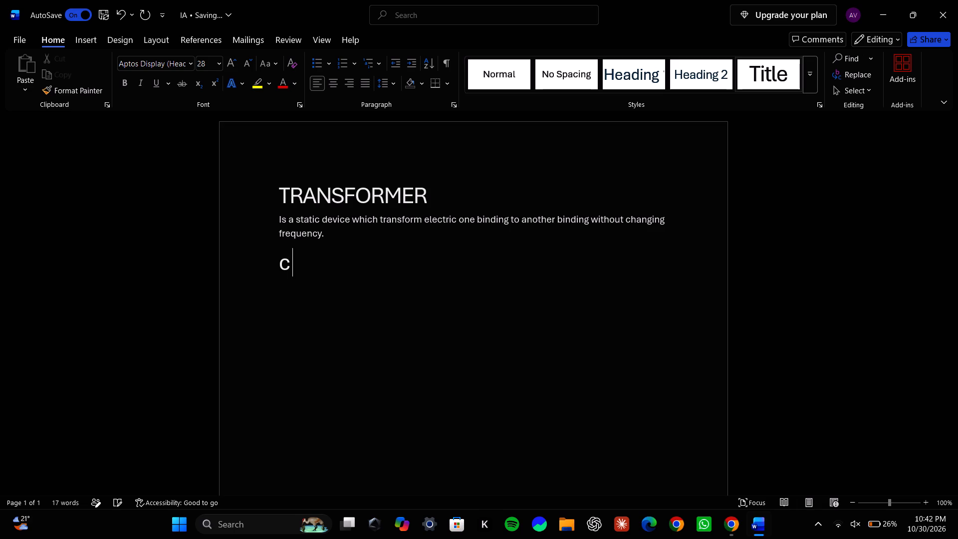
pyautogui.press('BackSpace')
# Add the subheading "COMPONENTS:" in Heading 2 style below the definition, followed by a new line.
pyautogui.click(706, 80)
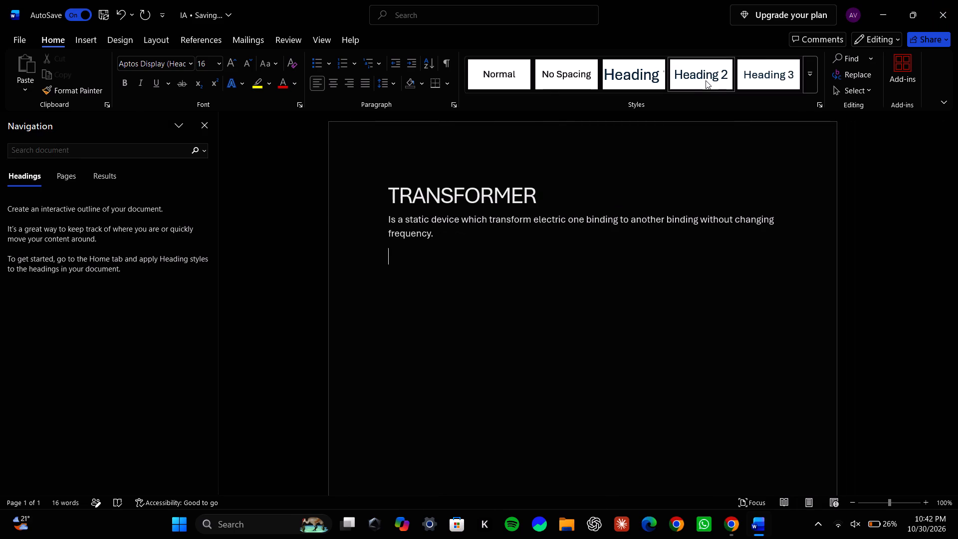
pyautogui.write('COMPONENTS')
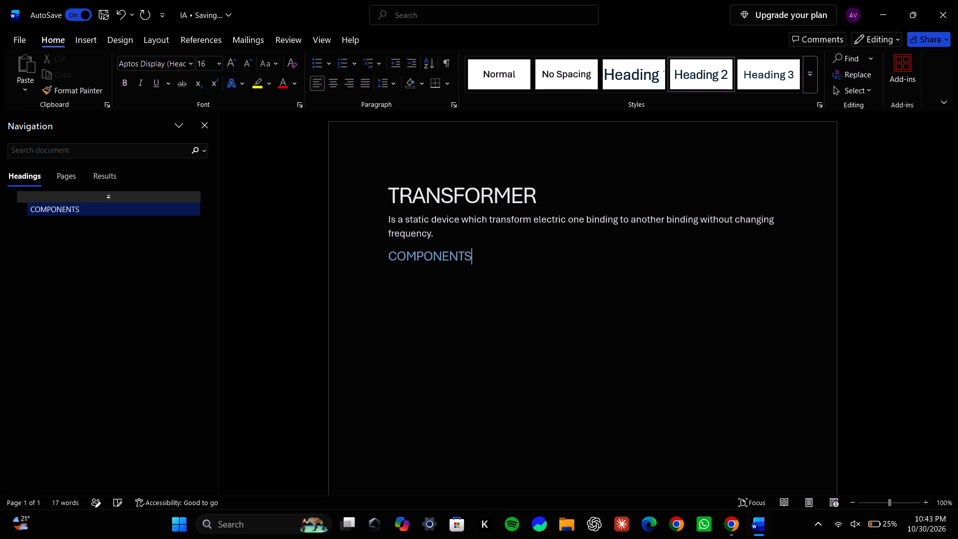
pyautogui.hotkey('shift', ':')
pyautogui.press('Return')
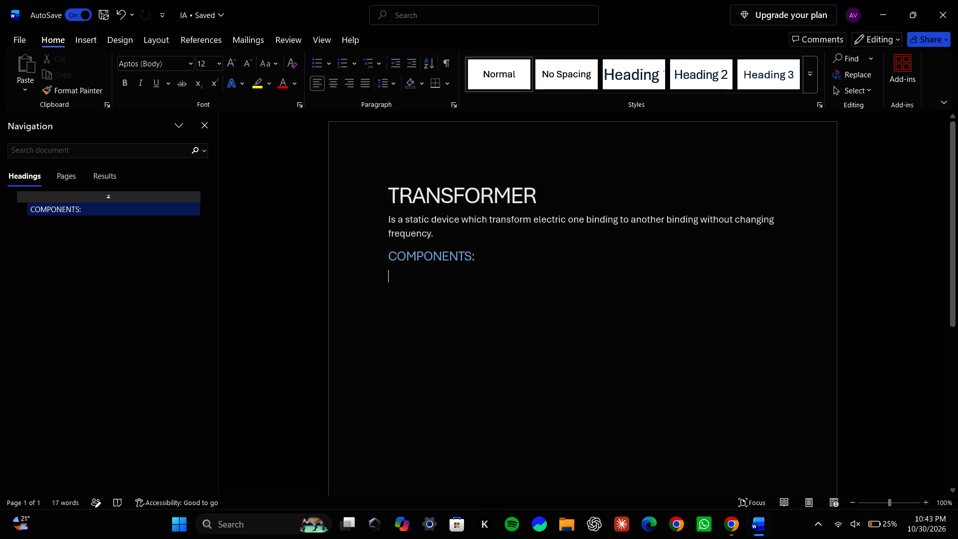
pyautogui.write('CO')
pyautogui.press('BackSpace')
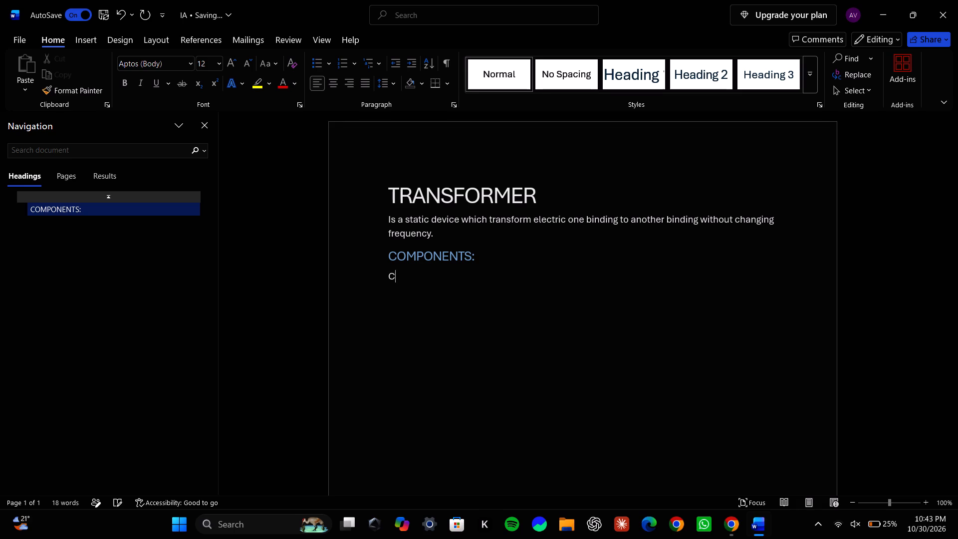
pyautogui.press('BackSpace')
# Write "Construction and working of transformer" as the first line under the COMPONENTS: heading and start a new line.
pyautogui.write('co')
pyautogui.write('nstruction')
pyautogui.press('space')
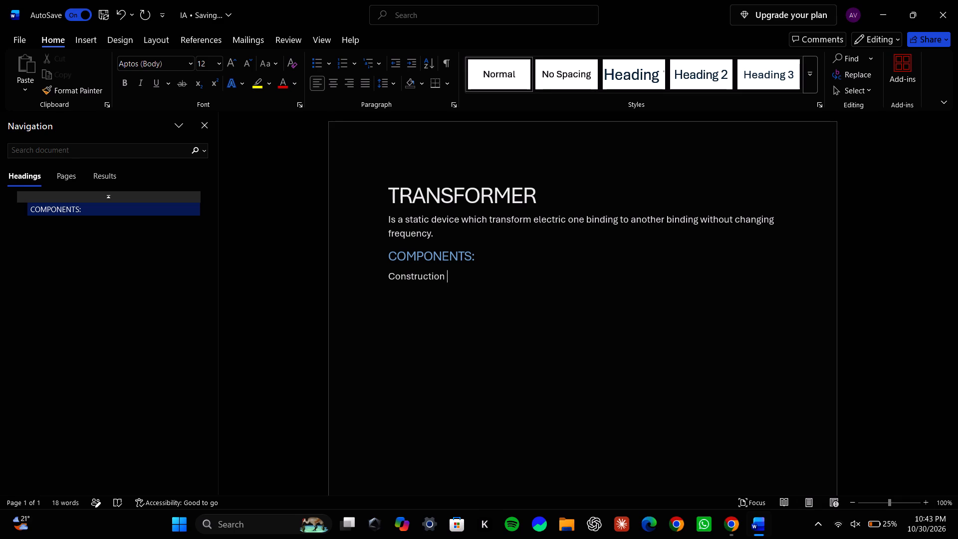
pyautogui.write('and')
pyautogui.press('space')
pyautogui.write('working of transf')
pyautogui.write('ormer')
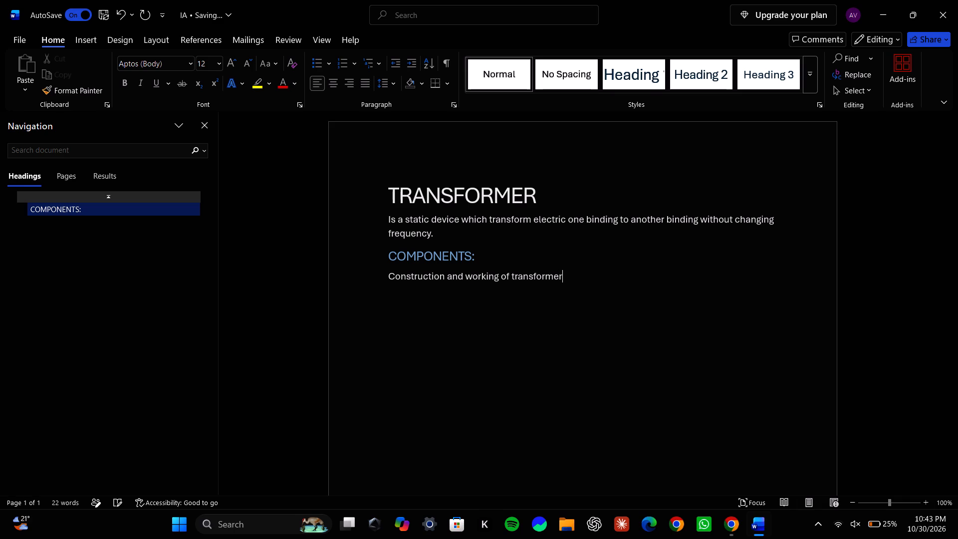
pyautogui.press('Return')
# Write "Types of transformer" as the second line under the COMPONENTS: heading and start a new line.
pyautogui.write('ty')
pyautogui.write('pes')
pyautogui.press('space')
pyautogui.write('of')
pyautogui.press('space')
pyautogui.write('trans')
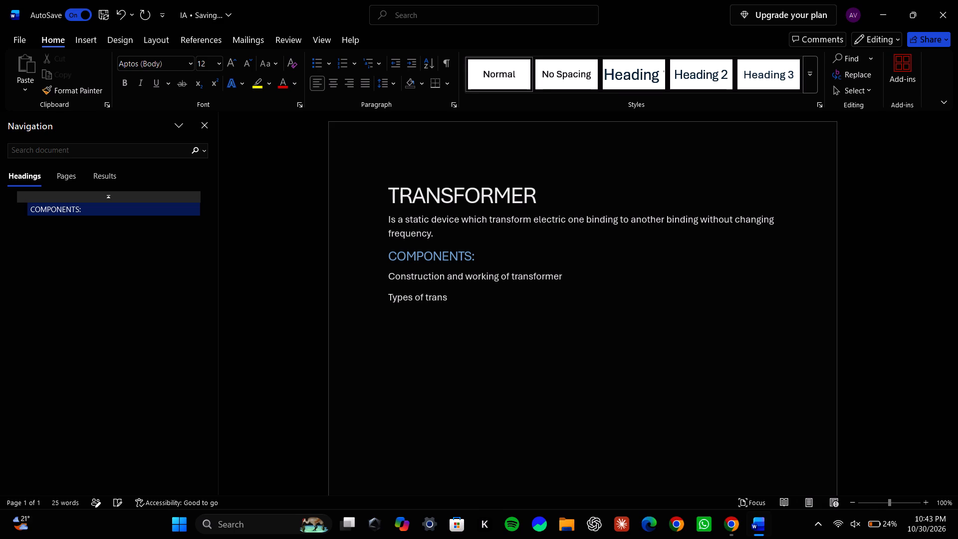
pyautogui.write('for')
pyautogui.write('mer')
pyautogui.press('Return')
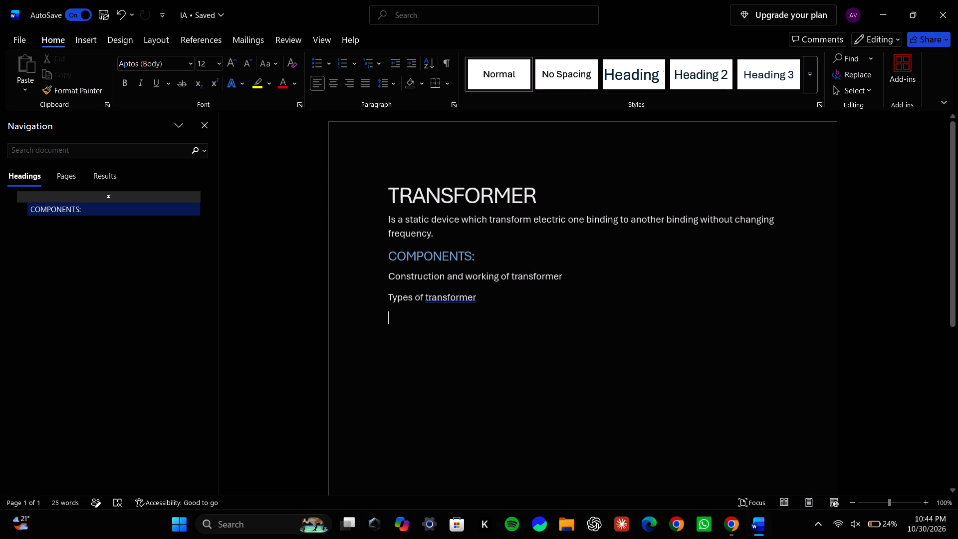
# Write "EMF equation of transformer" as the third line under the COMPONENTS: heading and start a new line.
pyautogui.write('EMF')
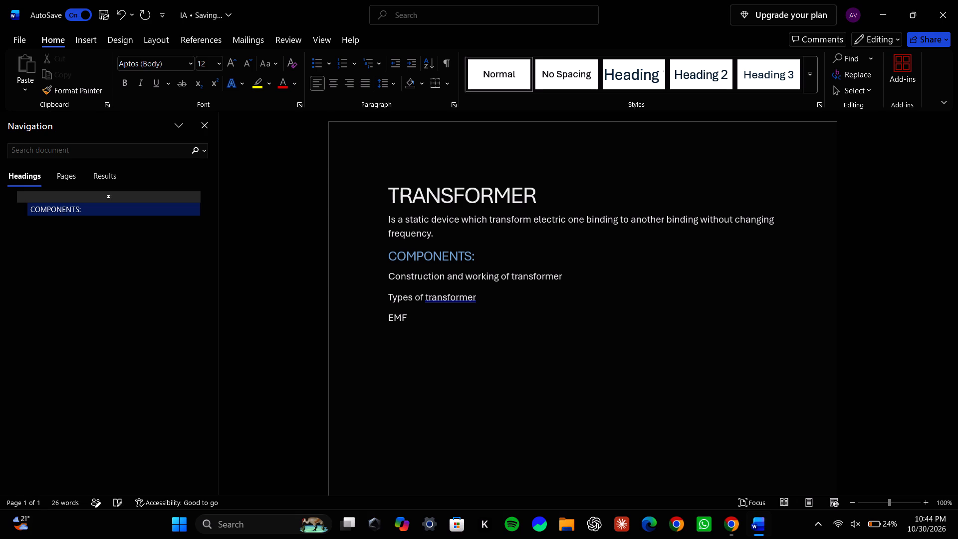
pyautogui.press('space')
pyautogui.write('eq')
pyautogui.write('ua')
pyautogui.write('tion')
pyautogui.press('space')
pyautogui.press('o')
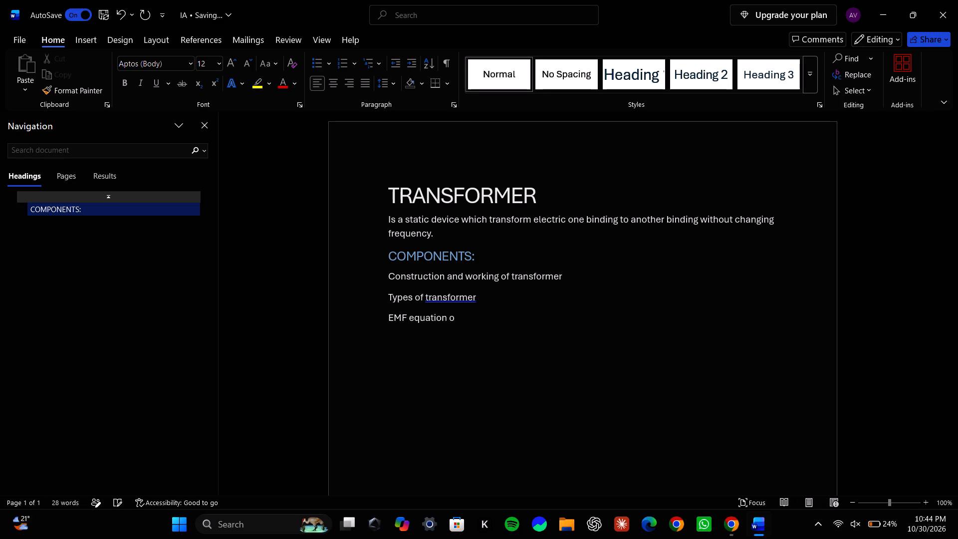
pyautogui.write('f transformer')
pyautogui.press('Return')
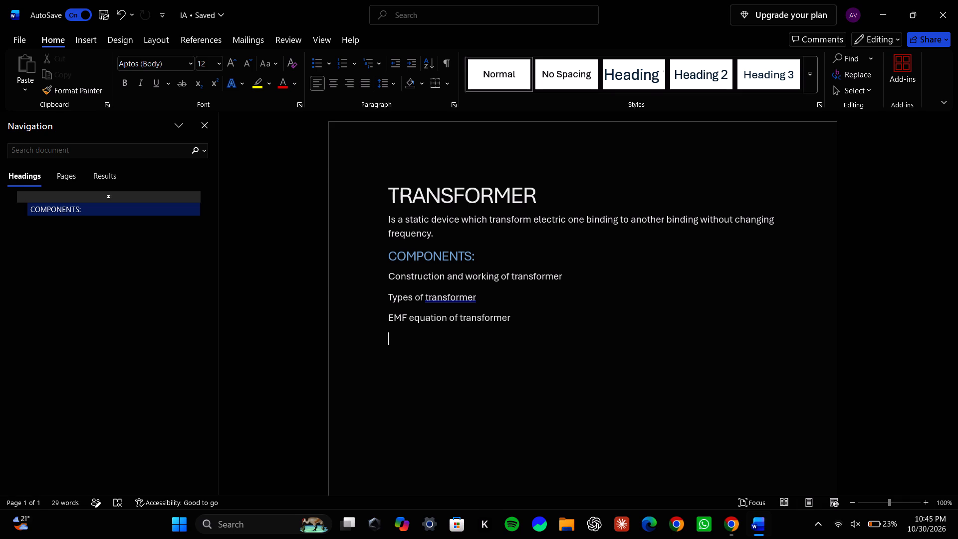
# Write "Transformation ratio" as the fourth line under the COMPONENTS: heading and start a new line.
pyautogui.press('t')
pyautogui.press('BackSpace')
pyautogui.write('Tra')
pyautogui.write('nsformation ra')
pyautogui.write('tio')
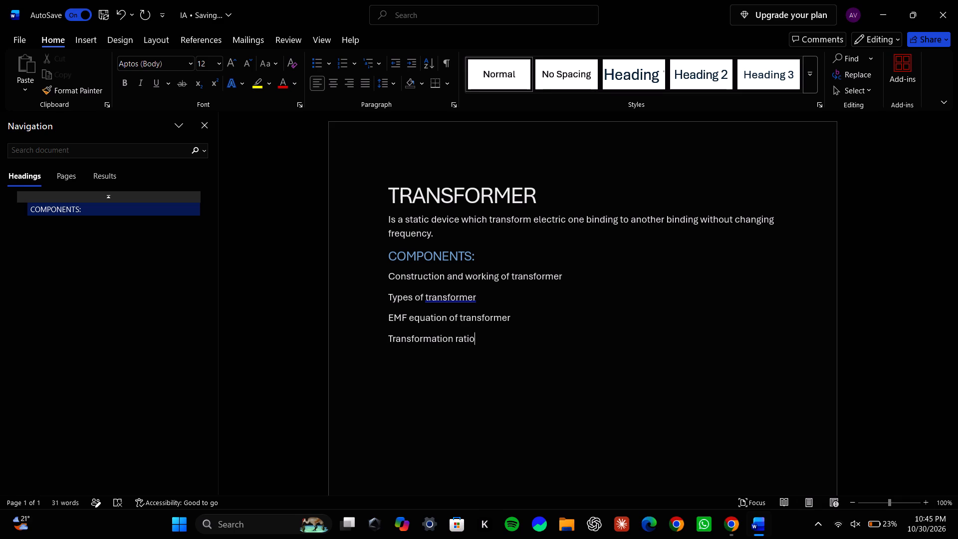
pyautogui.press('Return')
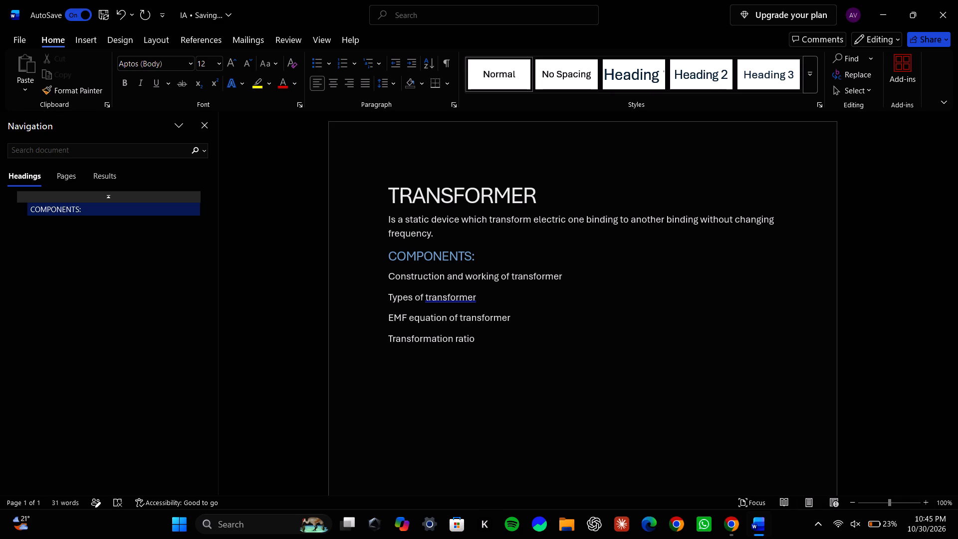
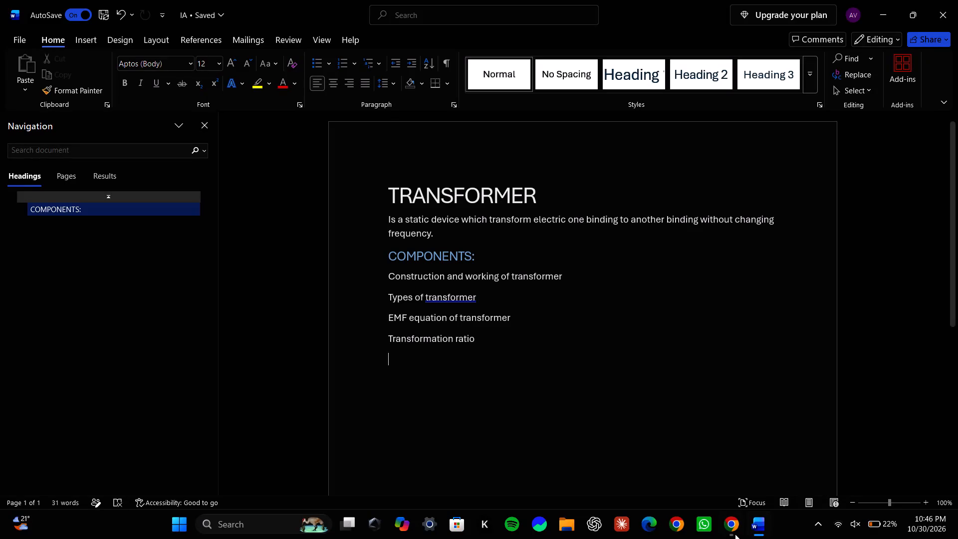
# Switch from the transformer document to WhatsApp.
pyautogui.click(697, 529)
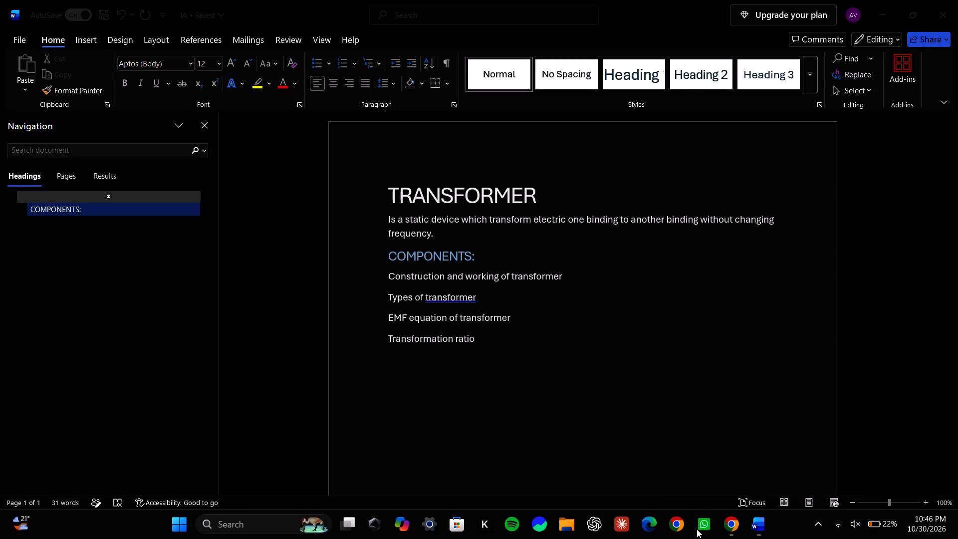
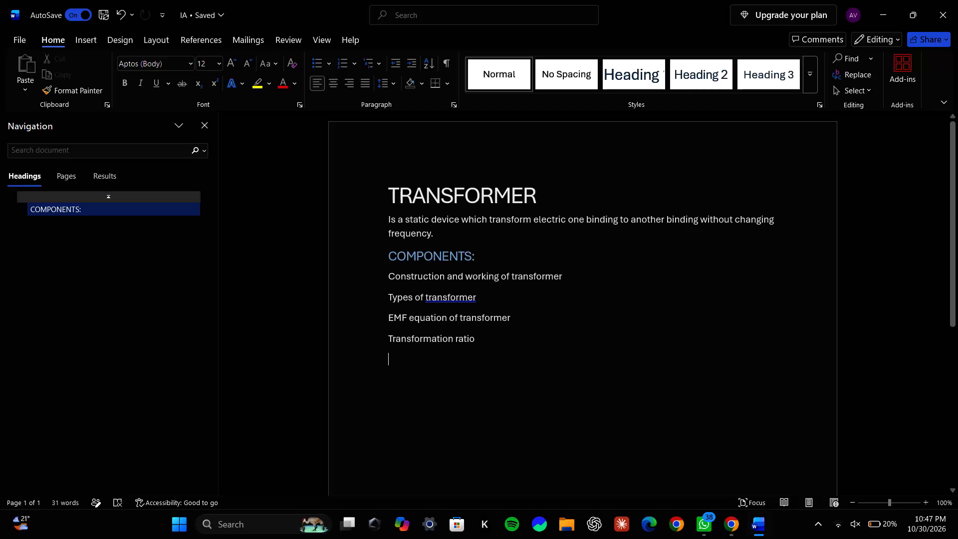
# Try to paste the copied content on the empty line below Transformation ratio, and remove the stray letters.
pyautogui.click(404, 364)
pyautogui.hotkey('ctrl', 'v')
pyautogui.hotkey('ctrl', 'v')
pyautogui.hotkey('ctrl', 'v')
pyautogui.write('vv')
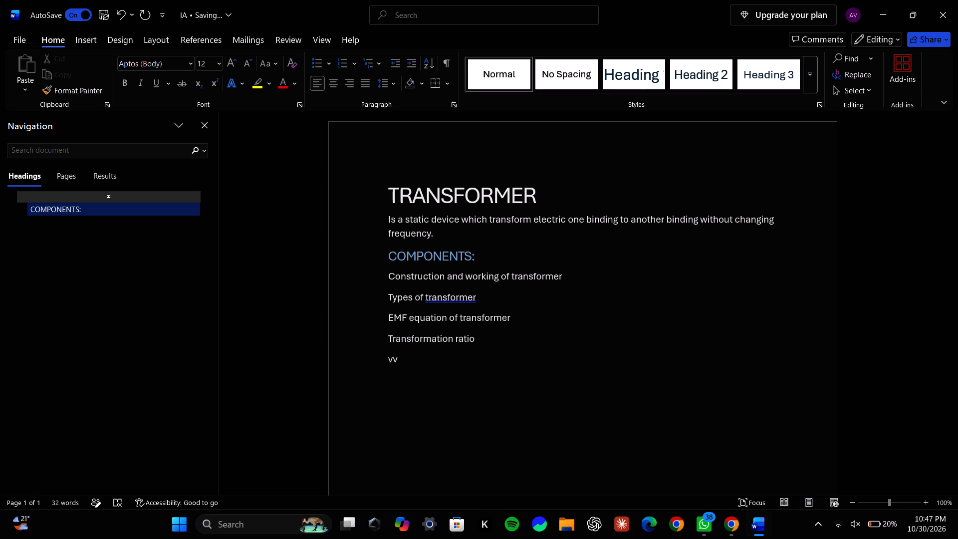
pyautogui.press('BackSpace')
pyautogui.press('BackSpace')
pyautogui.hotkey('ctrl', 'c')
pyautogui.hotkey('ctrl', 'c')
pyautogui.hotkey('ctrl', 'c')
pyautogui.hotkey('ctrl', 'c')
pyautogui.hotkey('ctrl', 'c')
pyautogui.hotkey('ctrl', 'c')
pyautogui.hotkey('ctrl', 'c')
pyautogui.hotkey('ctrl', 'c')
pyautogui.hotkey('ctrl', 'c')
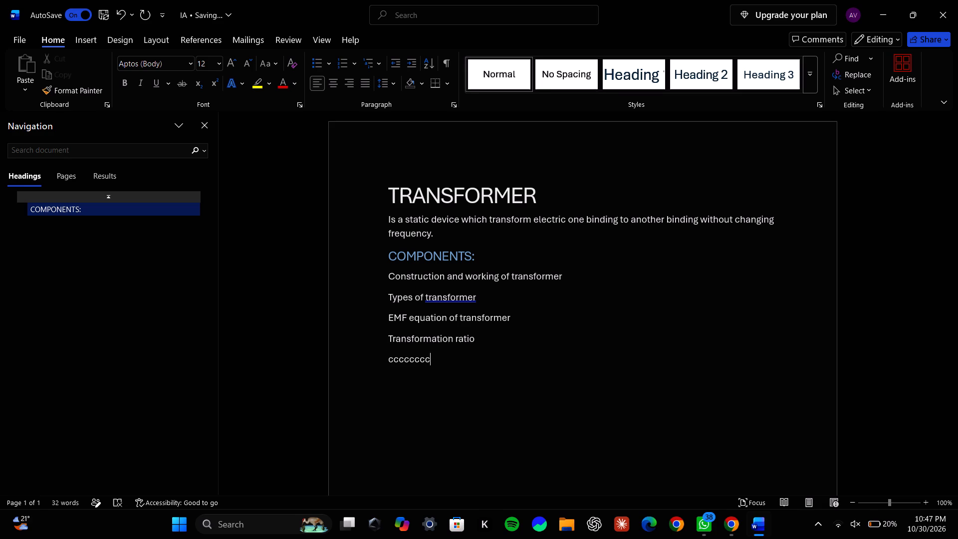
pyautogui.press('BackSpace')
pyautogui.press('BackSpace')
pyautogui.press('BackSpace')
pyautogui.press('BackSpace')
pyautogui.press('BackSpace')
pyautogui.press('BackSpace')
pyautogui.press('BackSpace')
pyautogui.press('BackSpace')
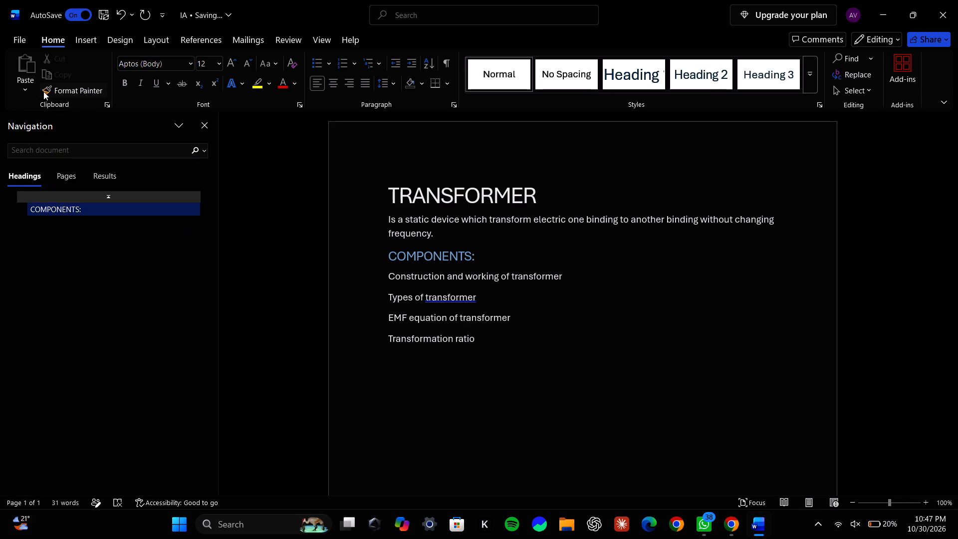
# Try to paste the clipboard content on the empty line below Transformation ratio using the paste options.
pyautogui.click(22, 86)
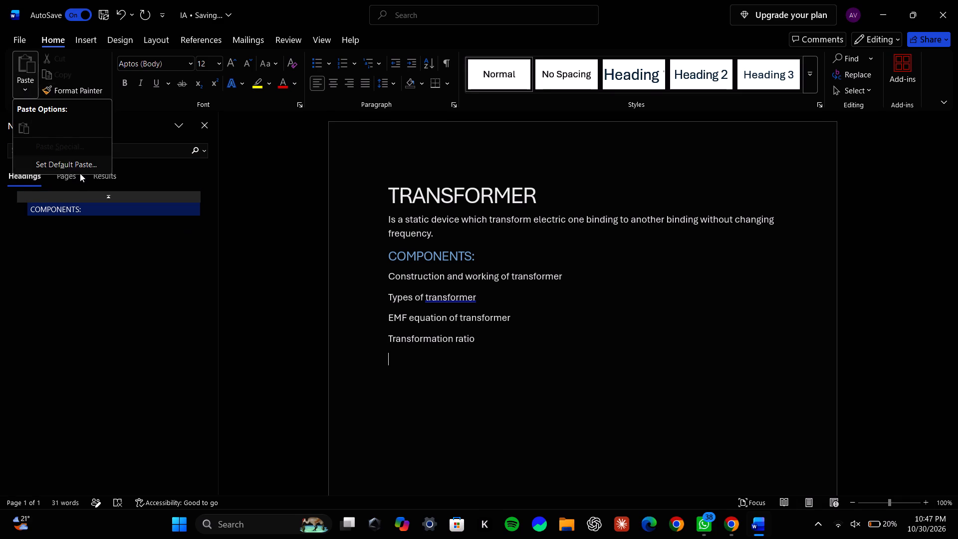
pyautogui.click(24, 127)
# Open the default paste settings and examine the advanced options, from cut, copy and paste through to save and layout.
pyautogui.click(84, 171)
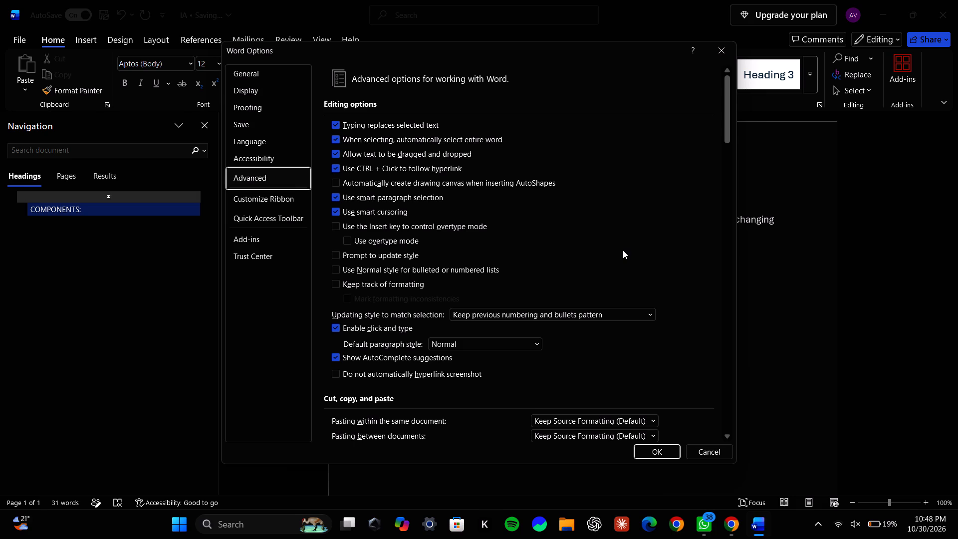
pyautogui.click(602, 423)
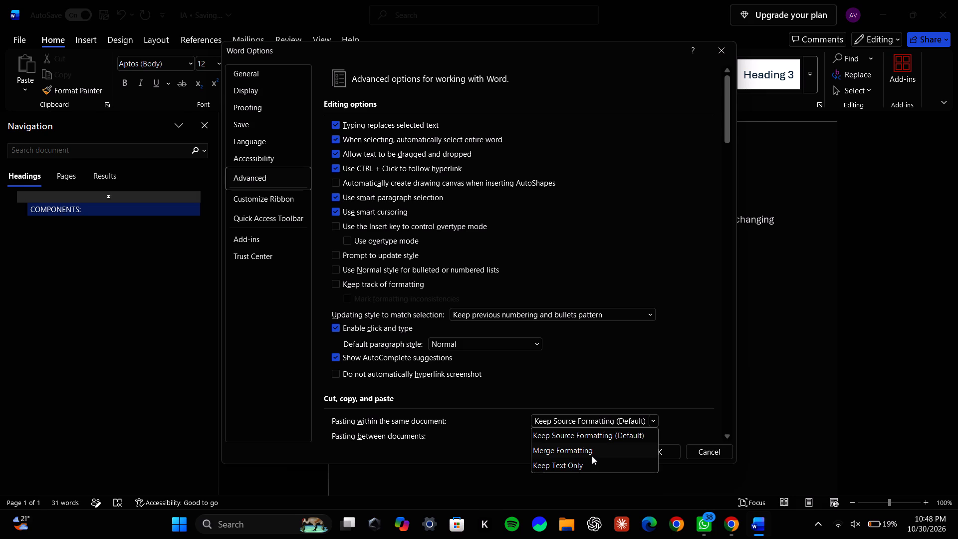
pyautogui.click(461, 443)
pyautogui.scroll(-1, 594, 319)
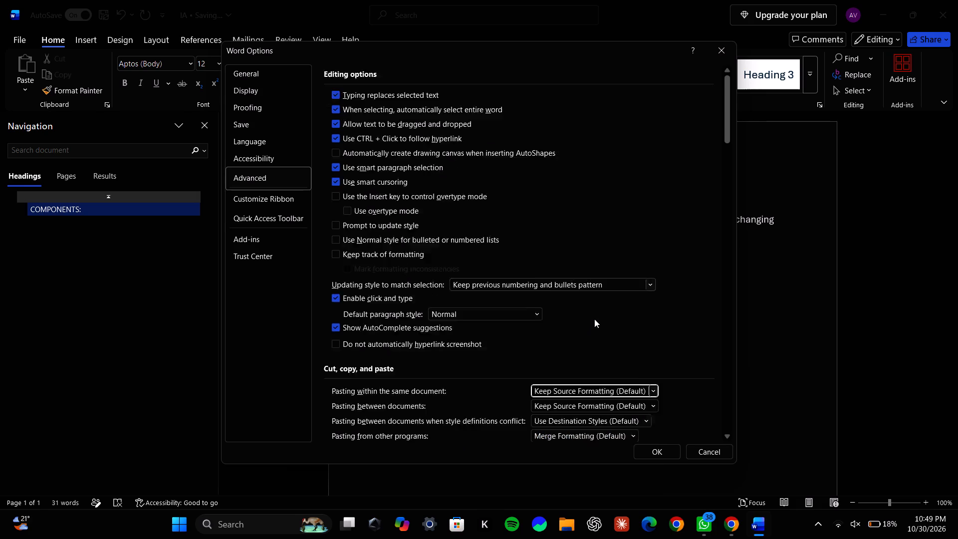
pyautogui.scroll(-2, 594, 319)
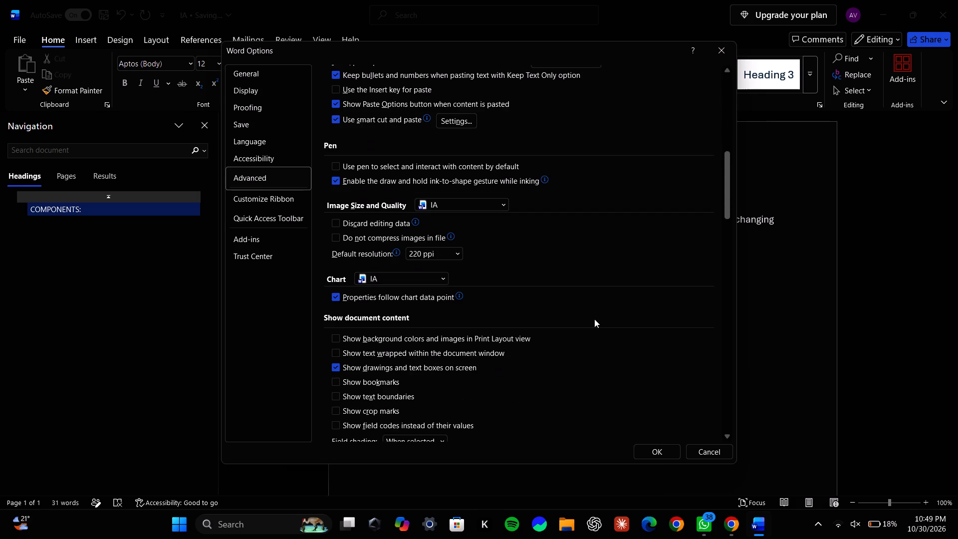
pyautogui.scroll(-6, 594, 319)
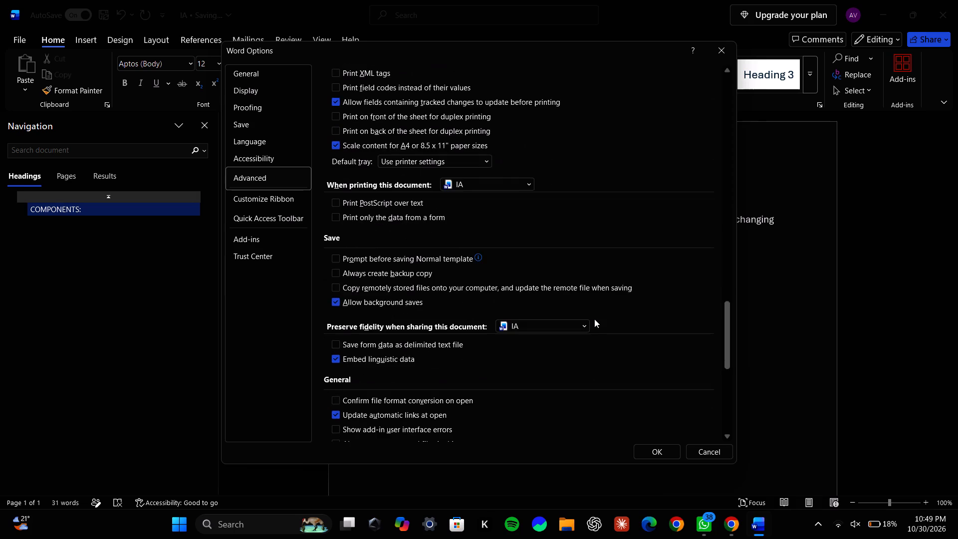
pyautogui.scroll(-5, 594, 319)
pyautogui.scroll(3, 594, 319)
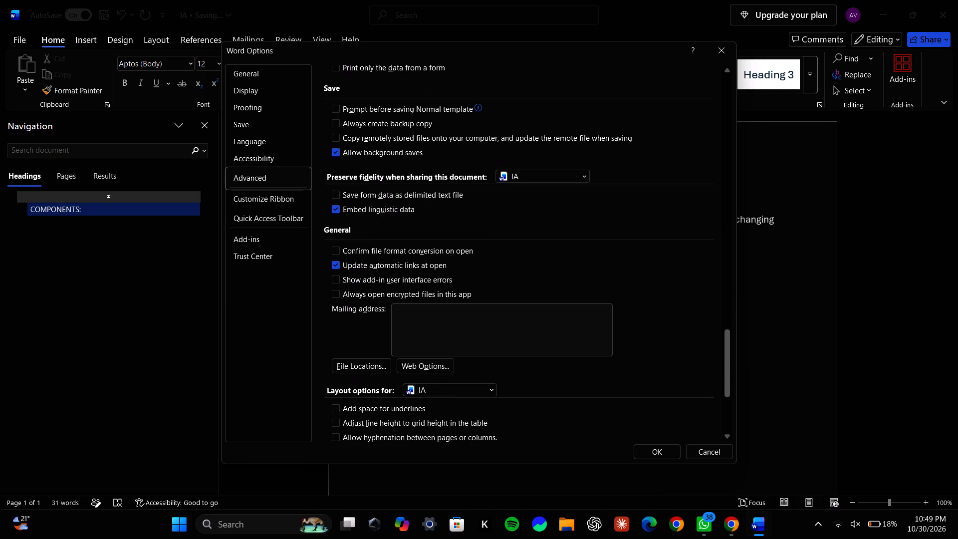
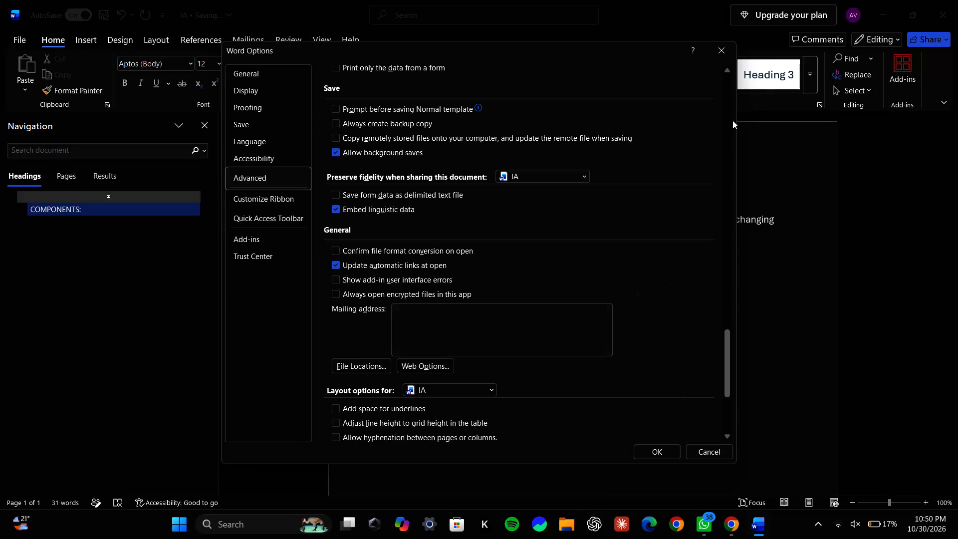
# Close the Word Options dialog without applying any changes and return to the document.
pyautogui.click(719, 44)
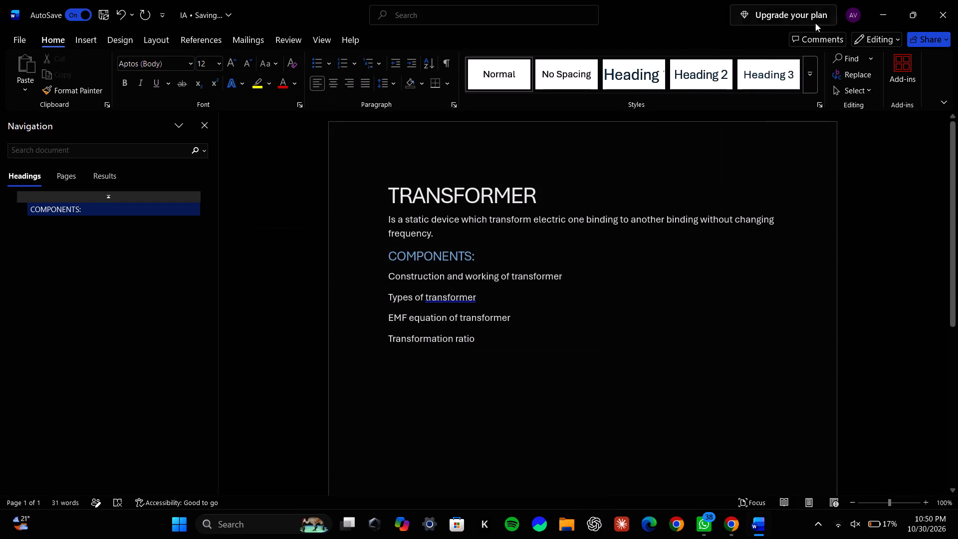
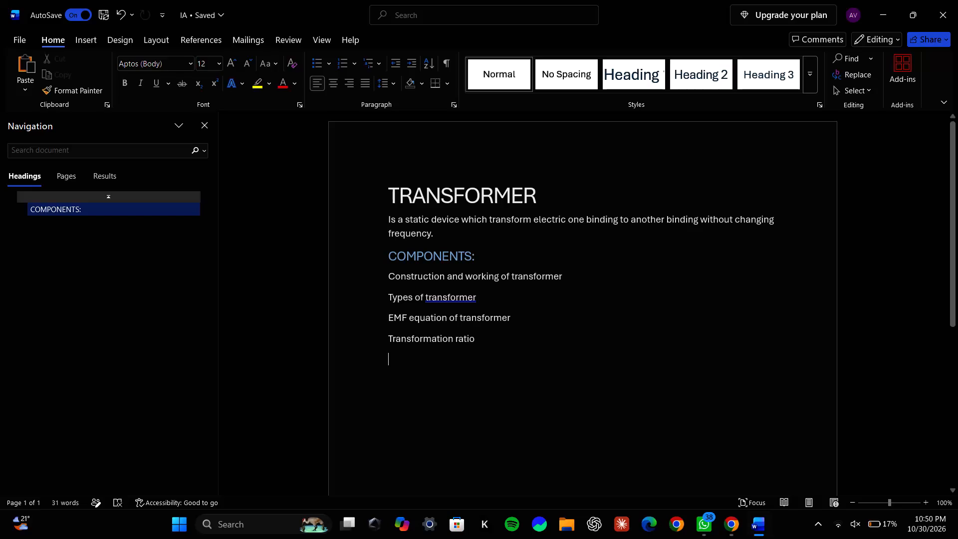
# Paste the copied topics on the empty line below "Transformation ratio" and dismiss the notice about pasting.
pyautogui.hotkey('ctrl', 'v')
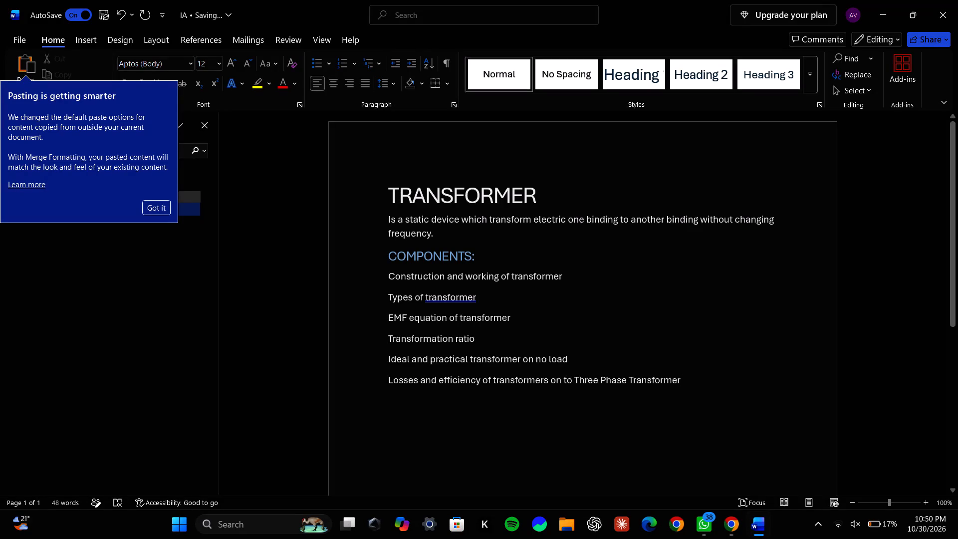
pyautogui.click(162, 206)
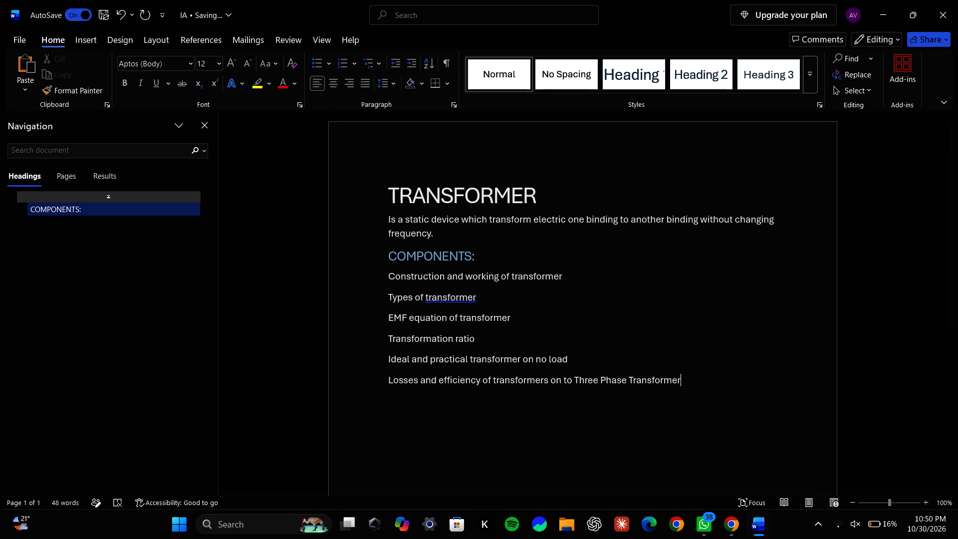
# Split the last topic into two lines, "Losses and efficiency of transformer" and "Three Phase Transformer", removing the stray "on to".
pyautogui.click(547, 380)
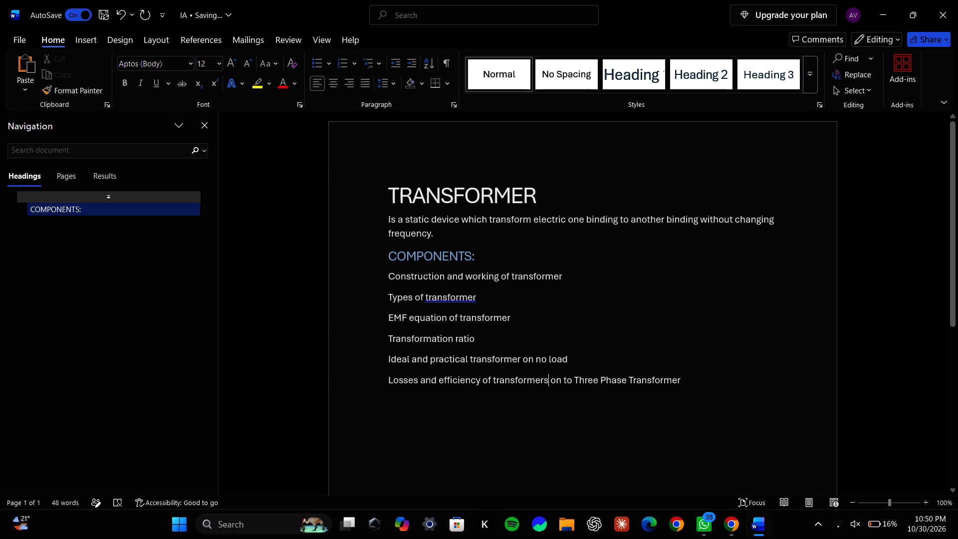
pyautogui.press('Return')
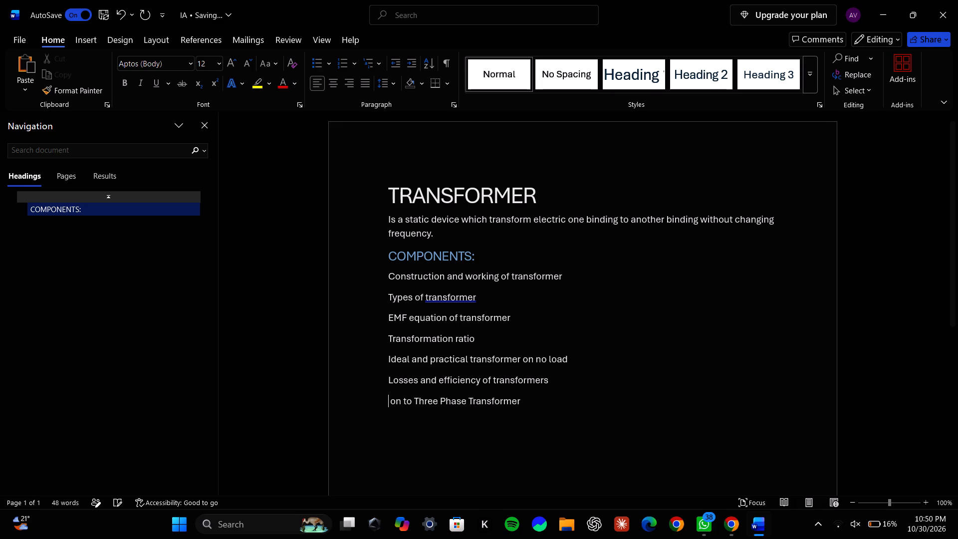
pyautogui.click(416, 401)
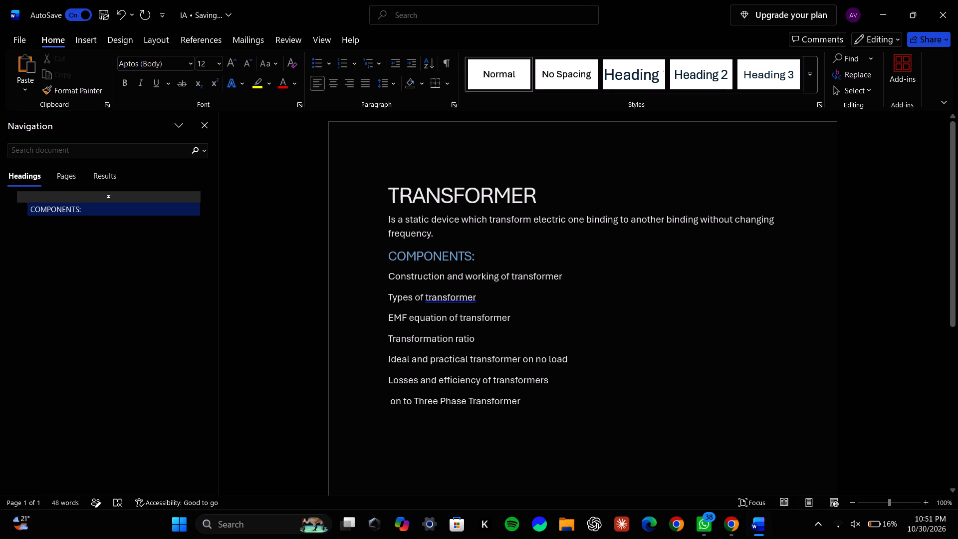
pyautogui.press('BackSpace')
pyautogui.press('BackSpace')
pyautogui.press('BackSpace')
pyautogui.press('BackSpace')
pyautogui.press('BackSpace')
pyautogui.press('BackSpace')
pyautogui.press('BackSpace')
pyautogui.press('BackSpace')
pyautogui.press('BackSpace')
pyautogui.press('BackSpace')
pyautogui.press('BackSpace')
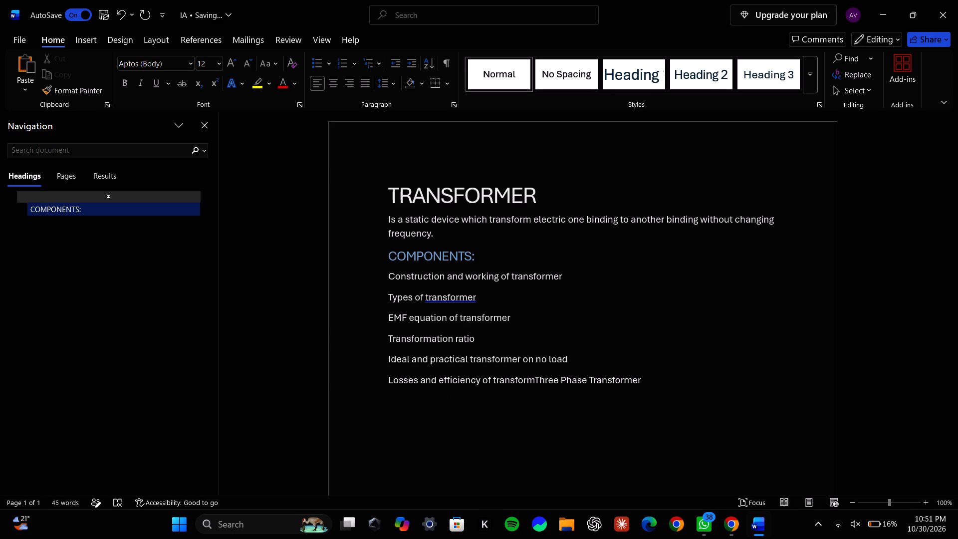
pyautogui.write('er')
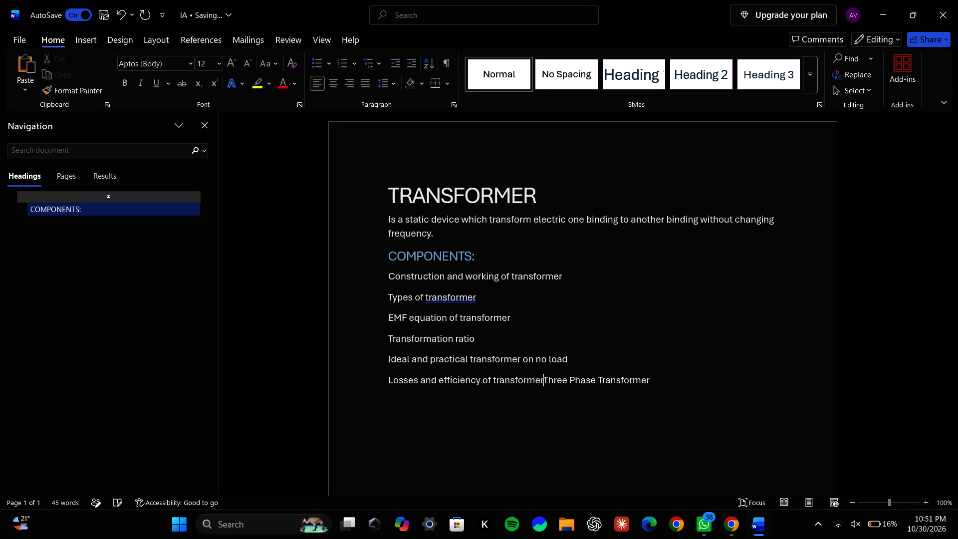
pyautogui.press('Return')
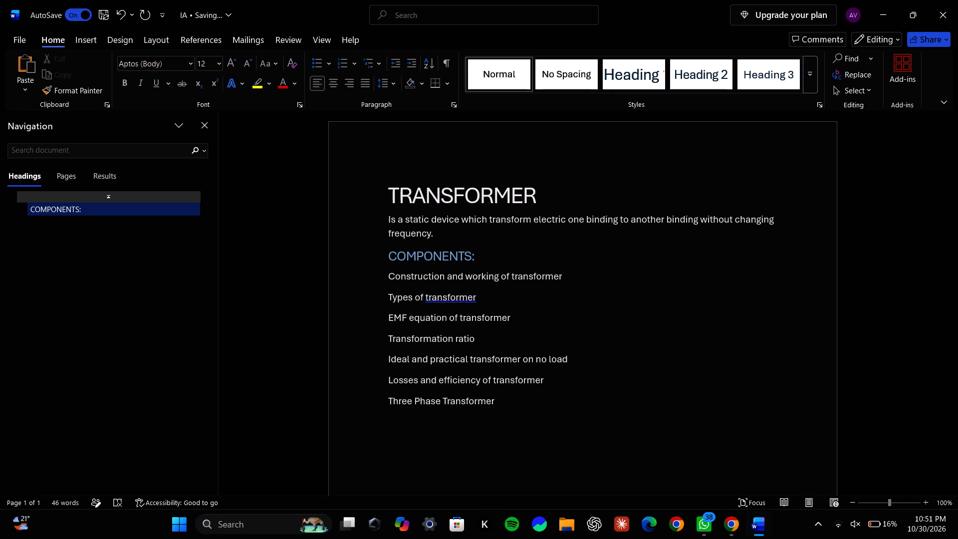
# Insert "Introduction to" before "Three Phase Transformer" in the last topic line.
pyautogui.press('i')
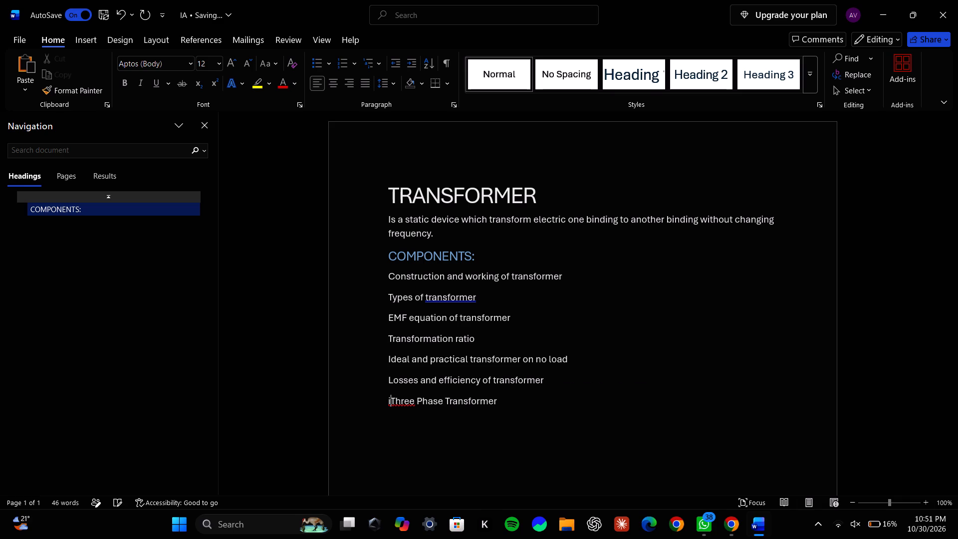
pyautogui.press('BackSpace')
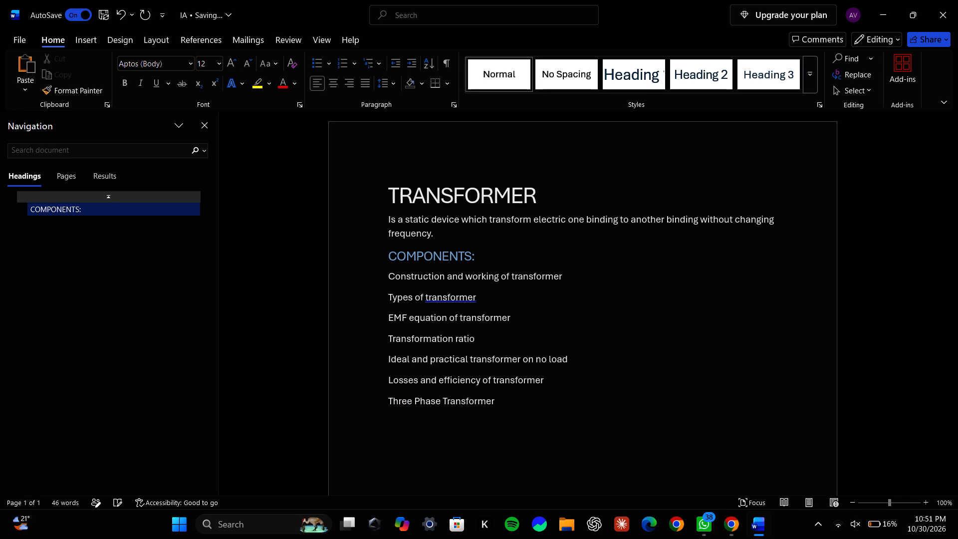
pyautogui.press('i')
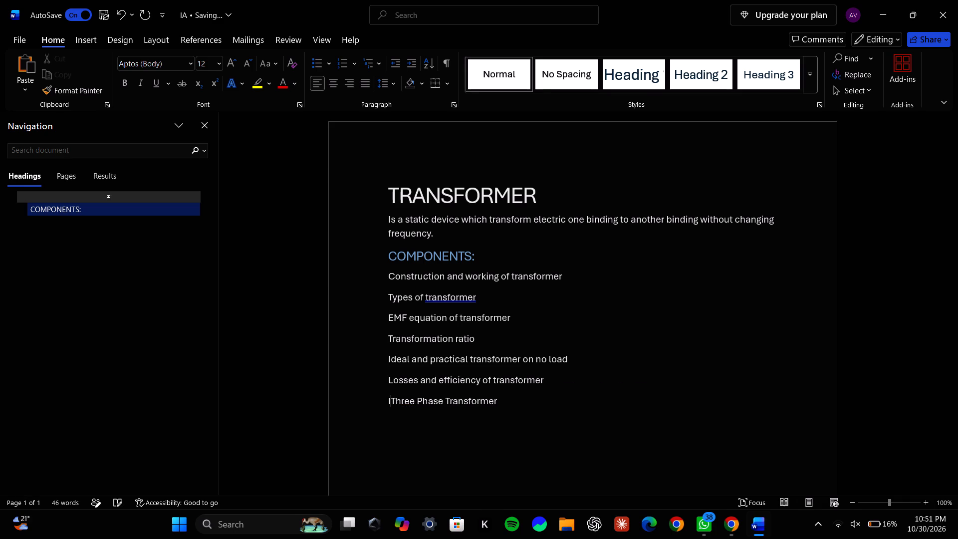
pyautogui.press('n')
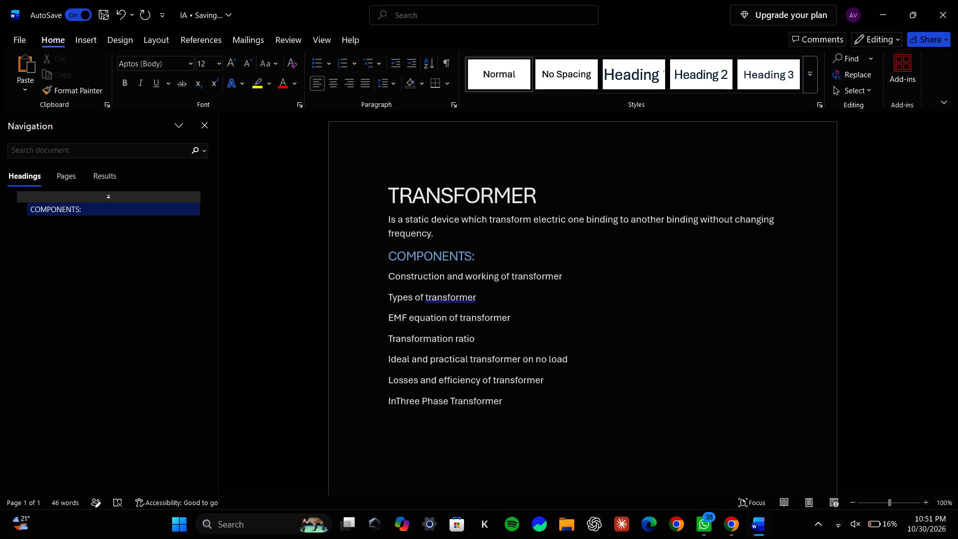
pyautogui.write('tr')
pyautogui.write('oduction')
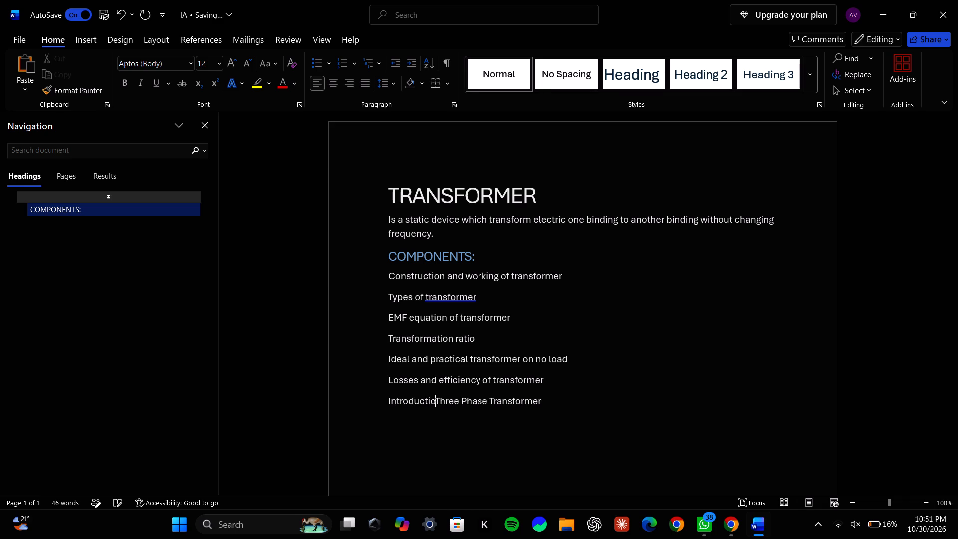
pyautogui.press('space')
pyautogui.write('on')
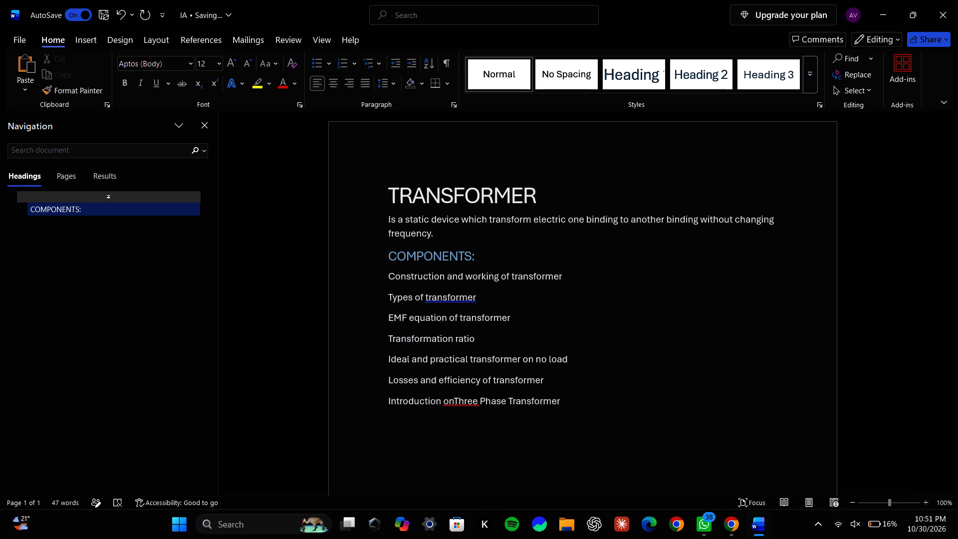
pyautogui.press('BackSpace')
pyautogui.press('BackSpace')
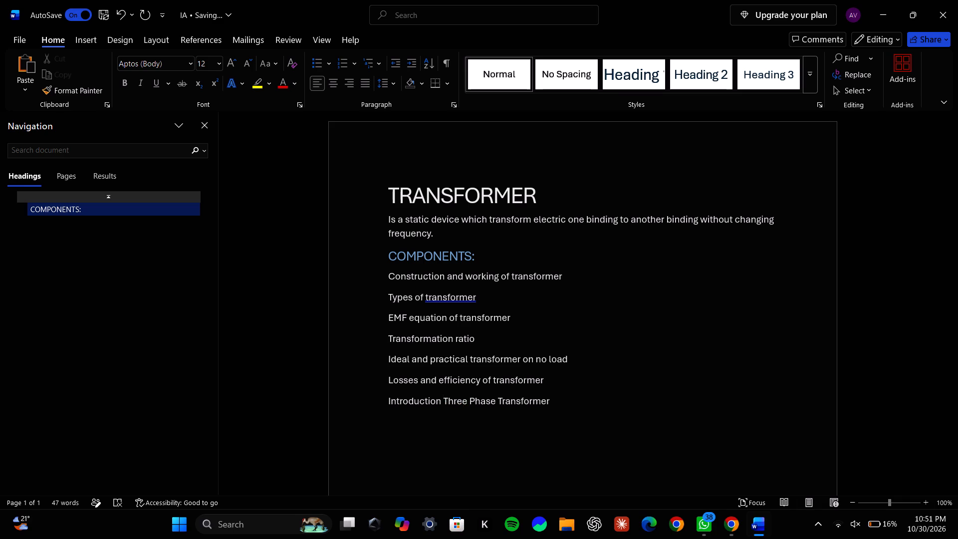
pyautogui.press('t')
pyautogui.write('o')
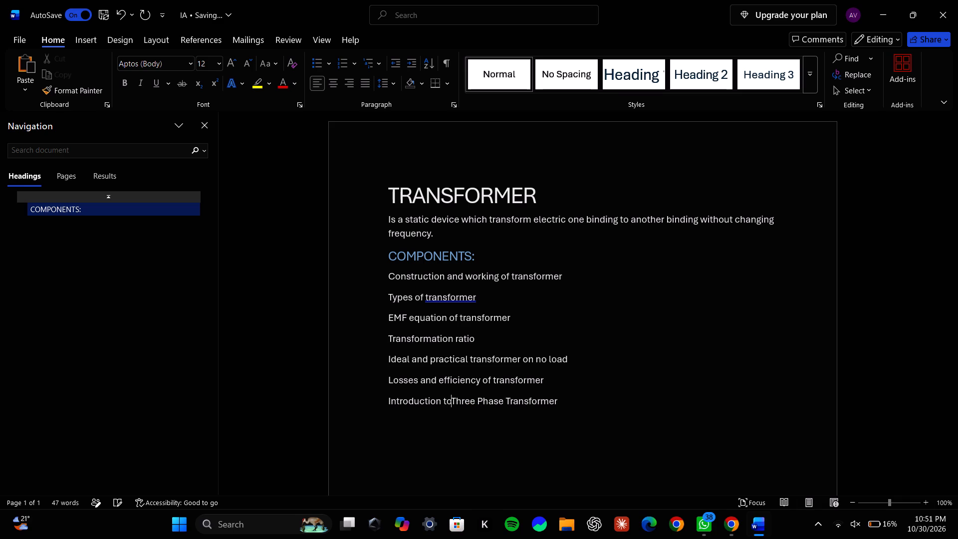
pyautogui.press('space')
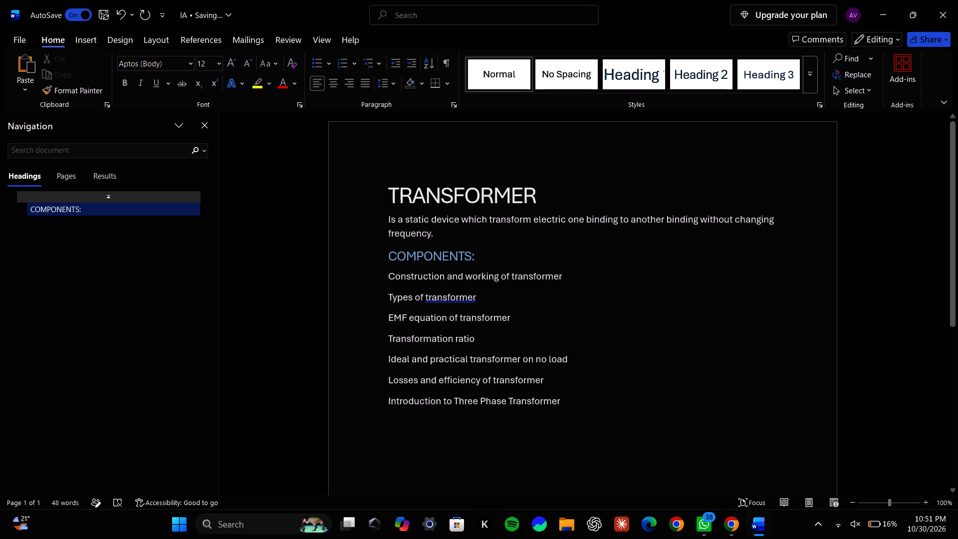
# Add an empty line below "Introduction to Three Phase Transformer" and place the cursor back at the end of that topic.
pyautogui.click(570, 401)
pyautogui.press('Return')
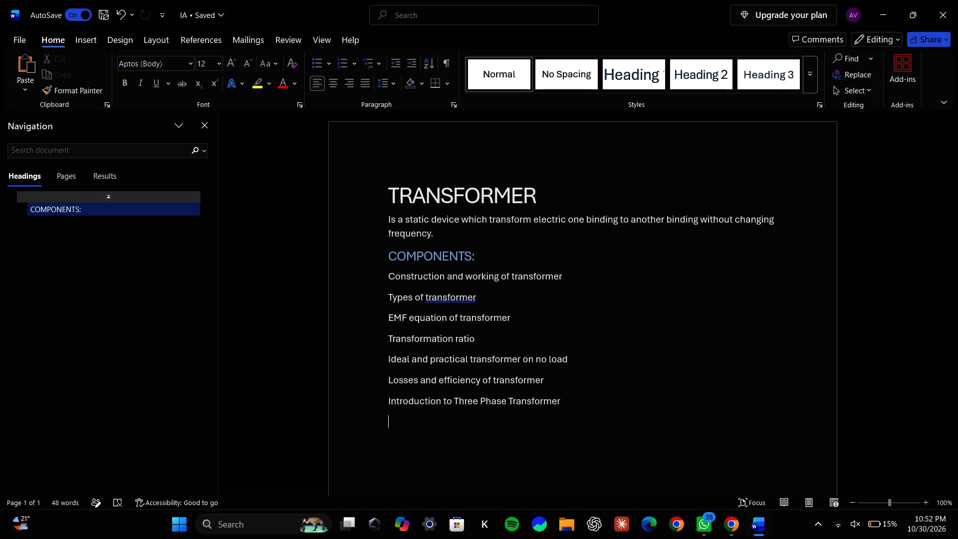
pyautogui.click(570, 401)
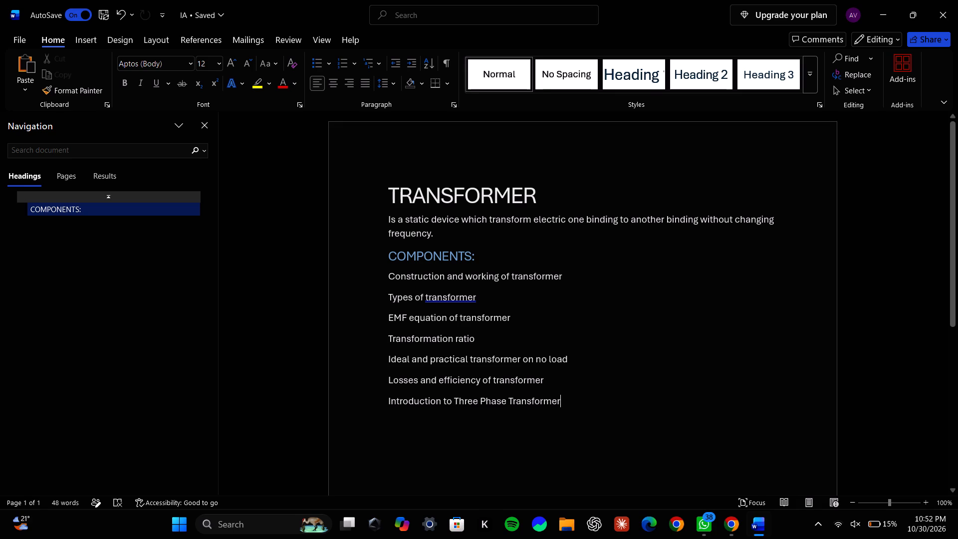
pyautogui.moveTo(537, 390); pyautogui.dragTo(523, 387)
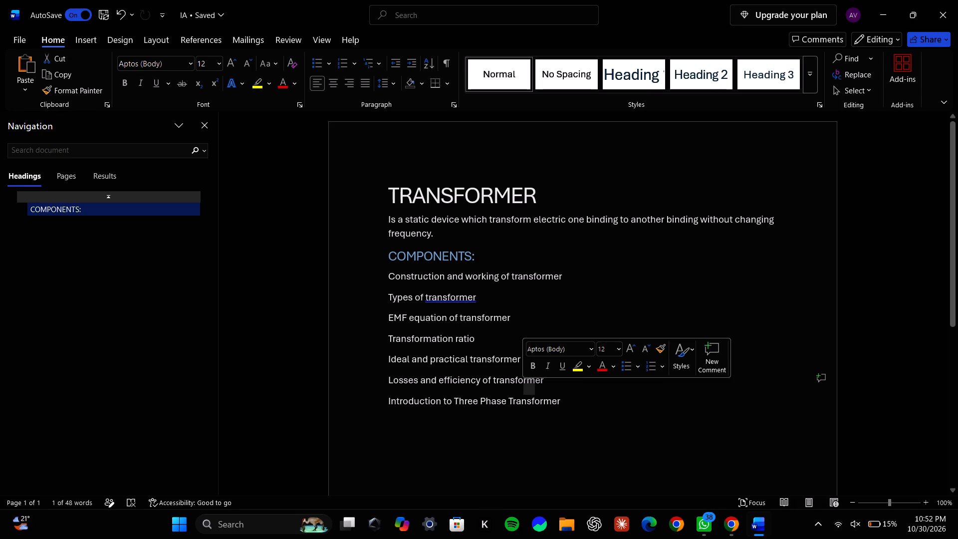
pyautogui.click(643, 407)
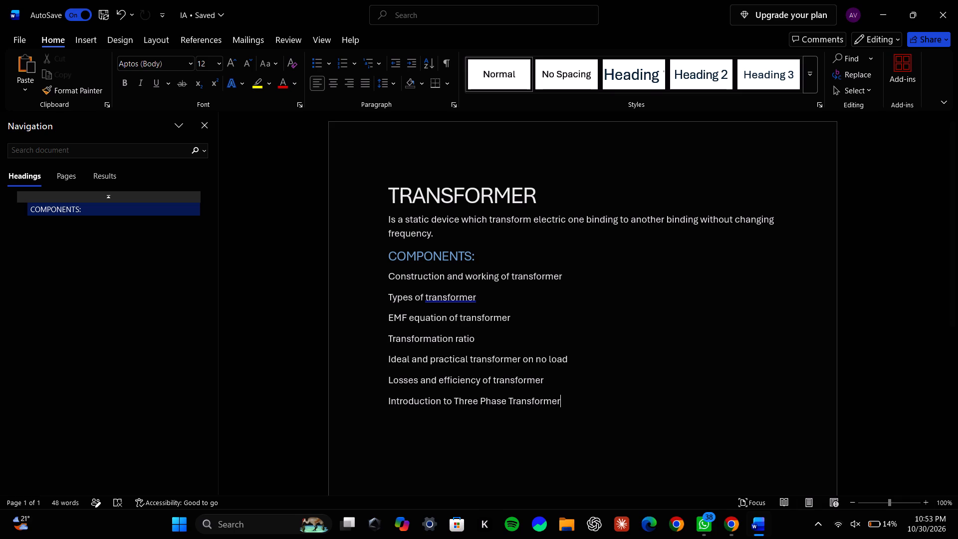
# Switch to Chrome, open a new tab and close the oct.ipynb Colab tab.
pyautogui.click(727, 530)
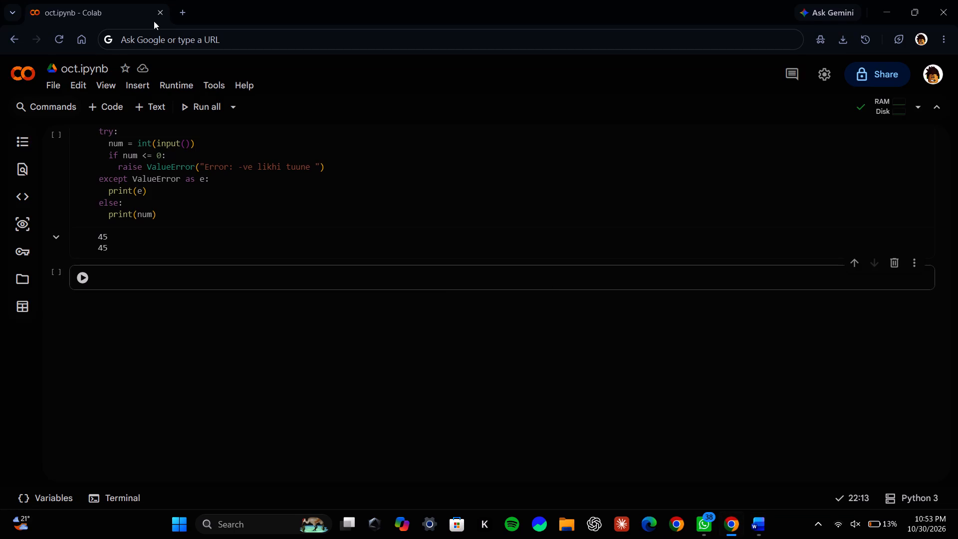
pyautogui.click(183, 13)
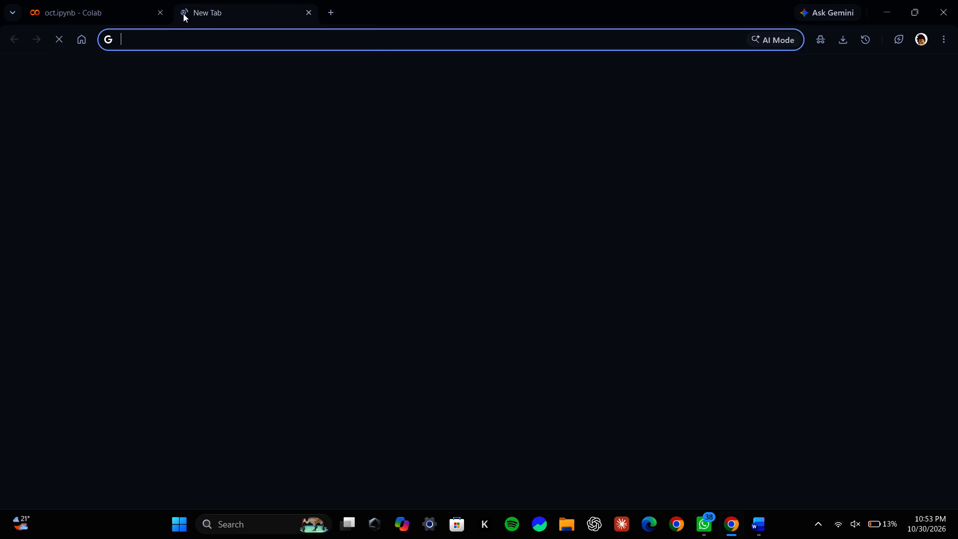
pyautogui.click(160, 11)
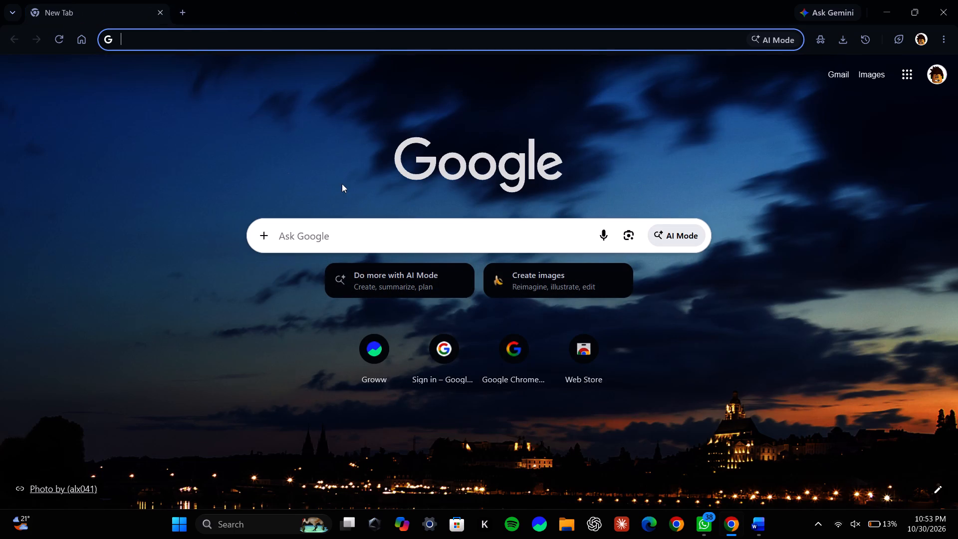
# Search Google Images for "construction of transformer" and copy the yellow labelled transformer diagram from OmgFreeStudy.com.
pyautogui.click(344, 231)
pyautogui.write('construction of trans')
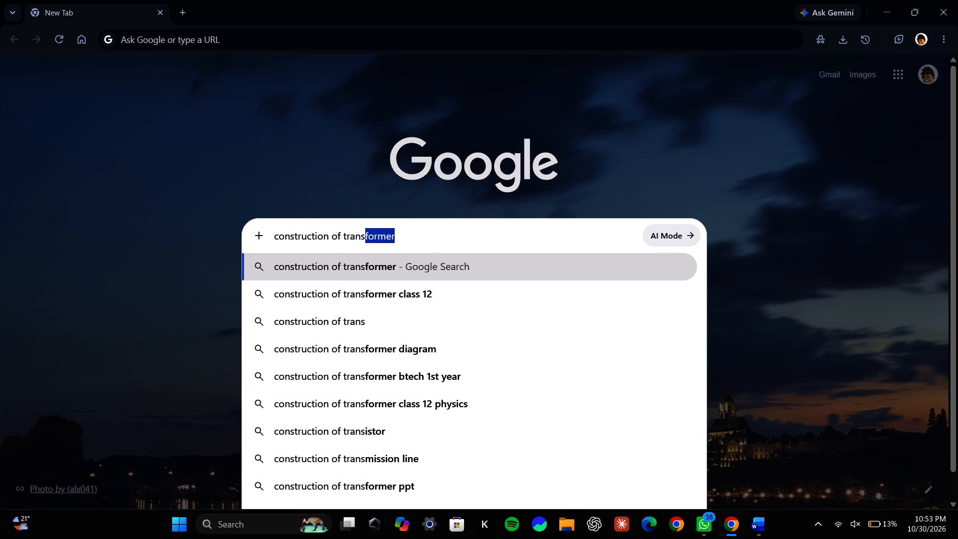
pyautogui.press('f')
pyautogui.write('ormer')
pyautogui.press('space')
pyautogui.press('Return')
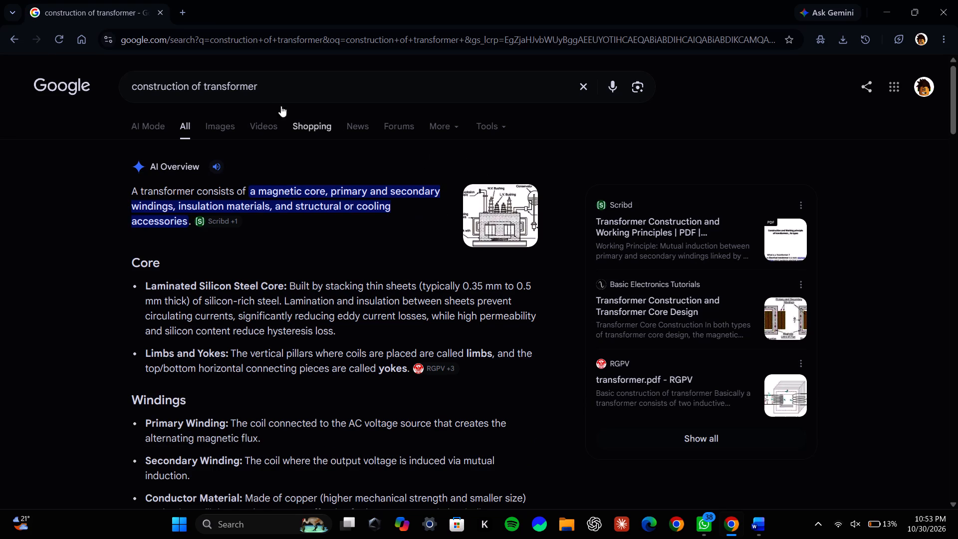
pyautogui.click(228, 120)
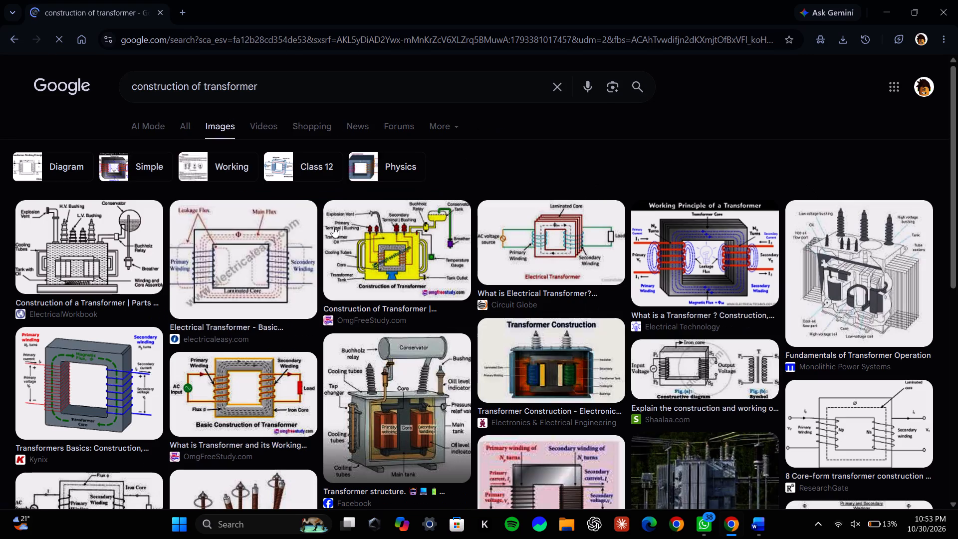
pyautogui.click(390, 250)
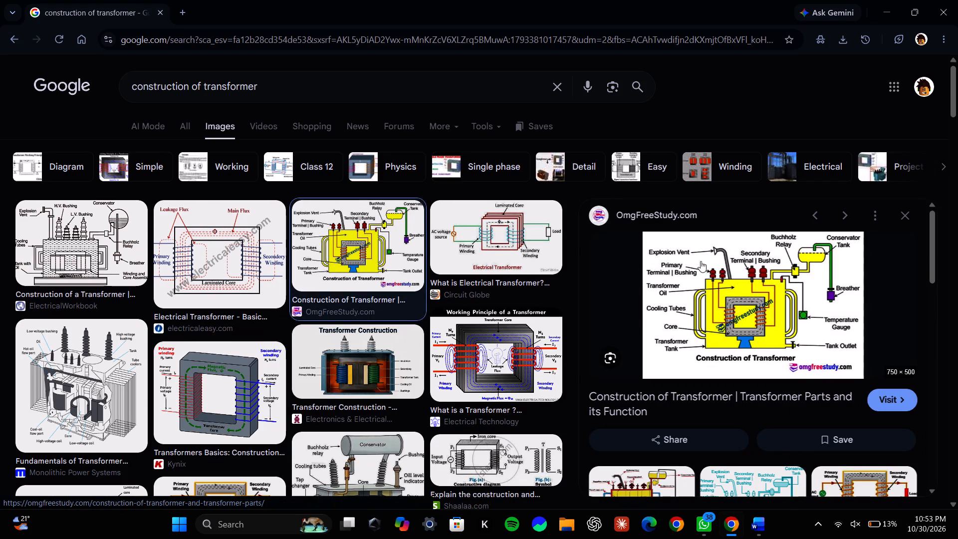
pyautogui.rightClick(770, 311)
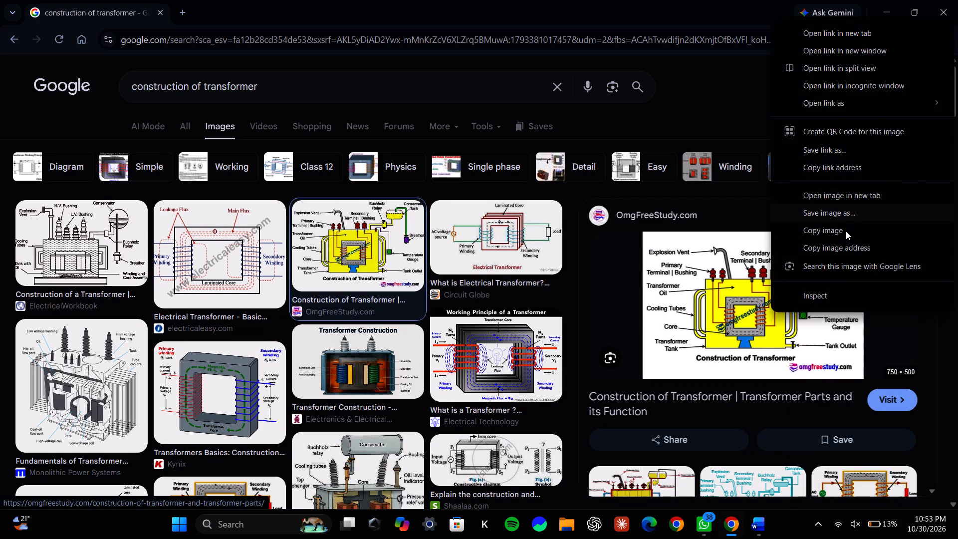
pyautogui.click(846, 231)
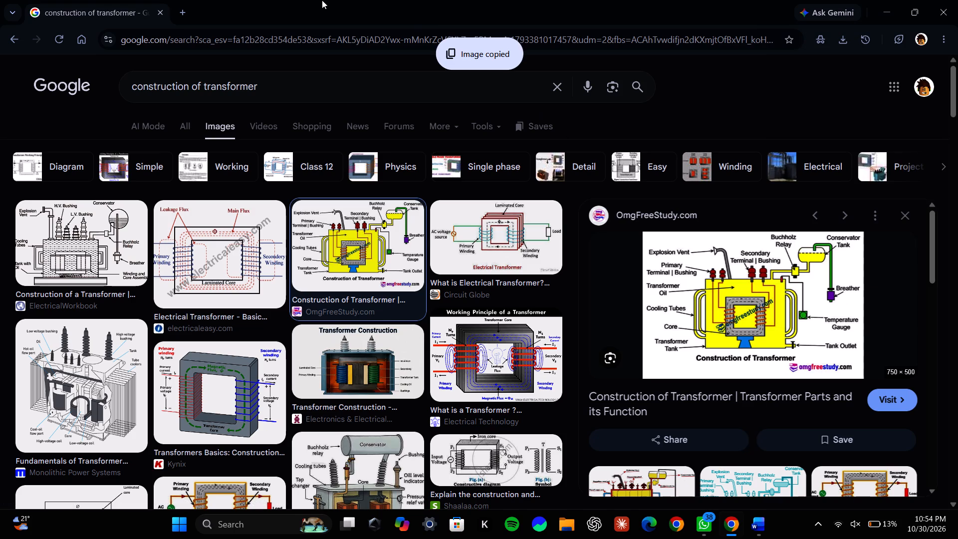
# Close Chrome, return to the IA document and paste the copied diagram on a new line below the last topic.
pyautogui.click(953, 11)
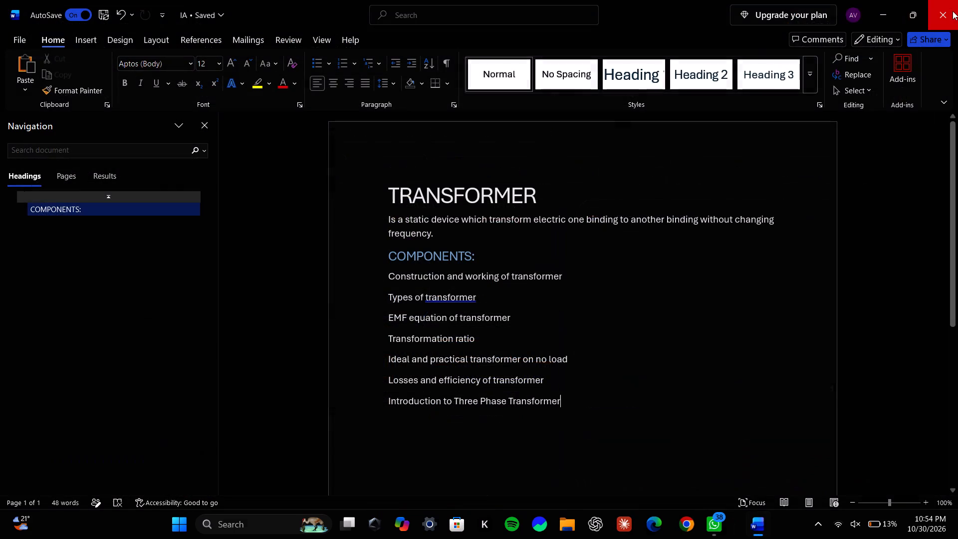
pyautogui.scroll(-1, 654, 333)
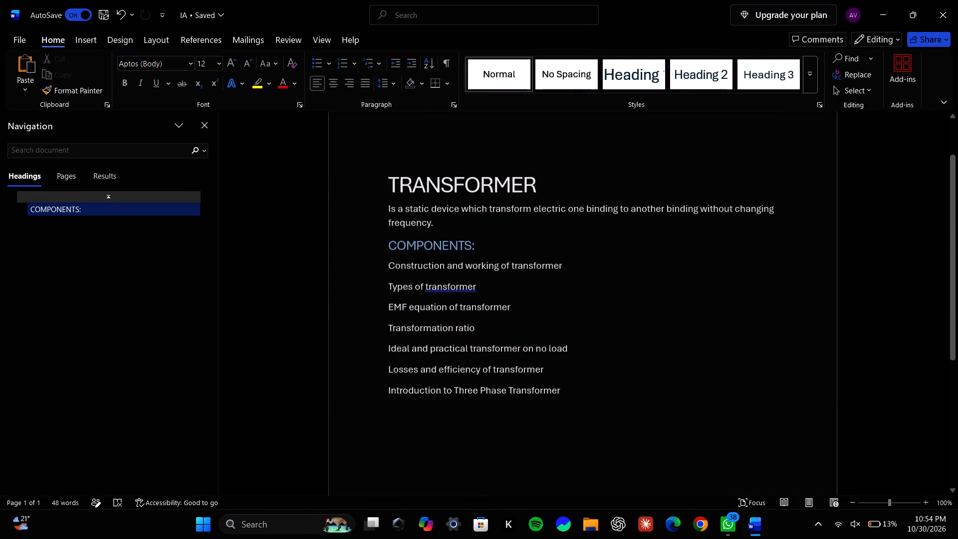
pyautogui.scroll(-1, 654, 333)
pyautogui.press('Return')
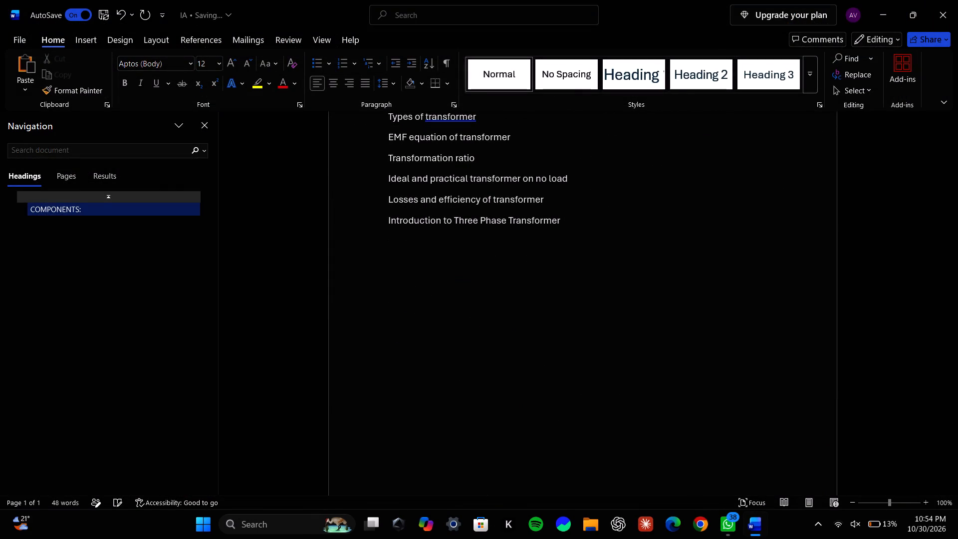
pyautogui.hotkey('ctrl', 'v')
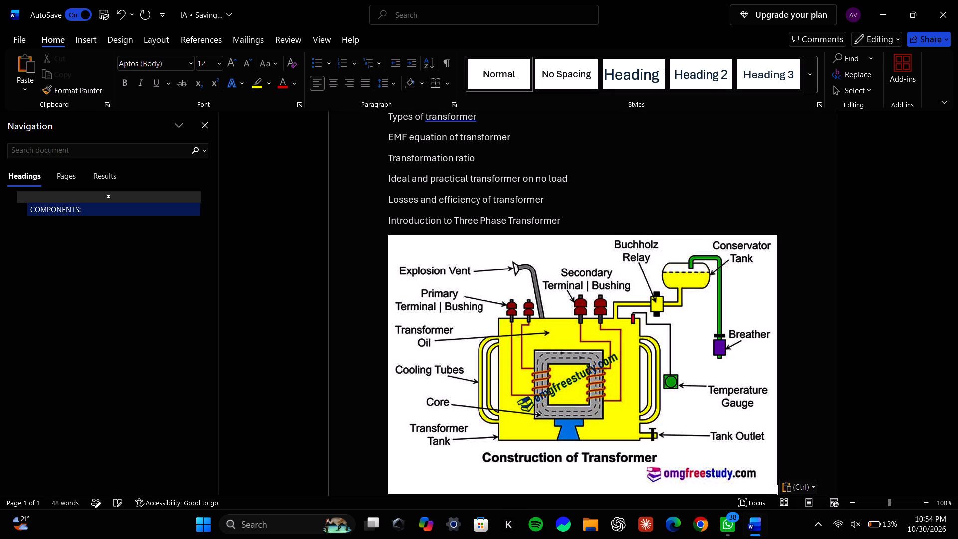
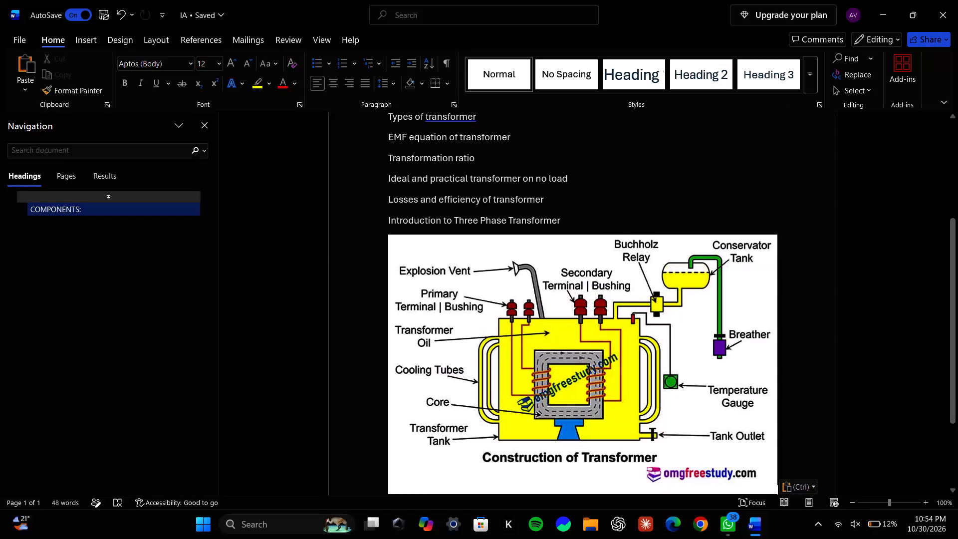
# Add a new line between "Introduction to Three Phase Transformer" and the diagram, and give it the Heading 3 style.
pyautogui.click(602, 212)
pyautogui.click(591, 226)
pyautogui.press('Return')
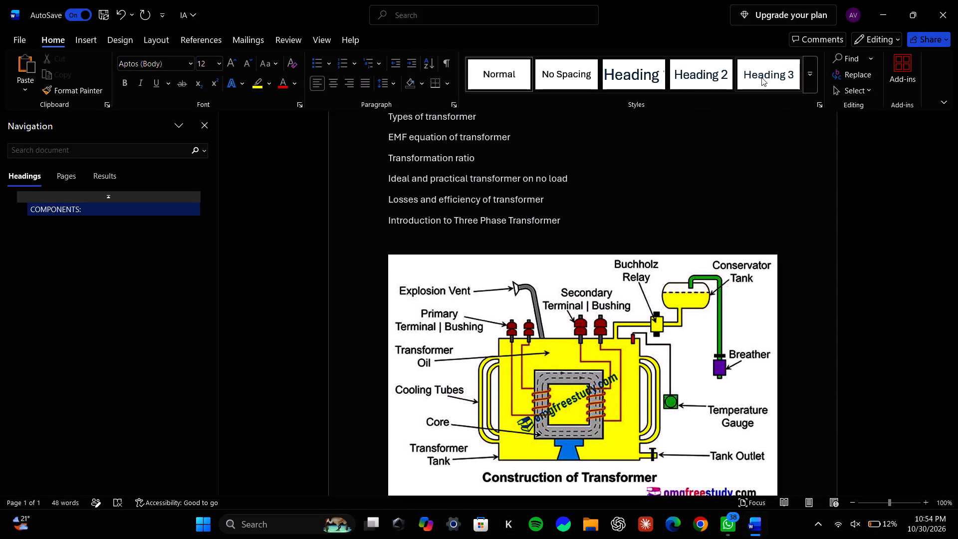
pyautogui.click(712, 66)
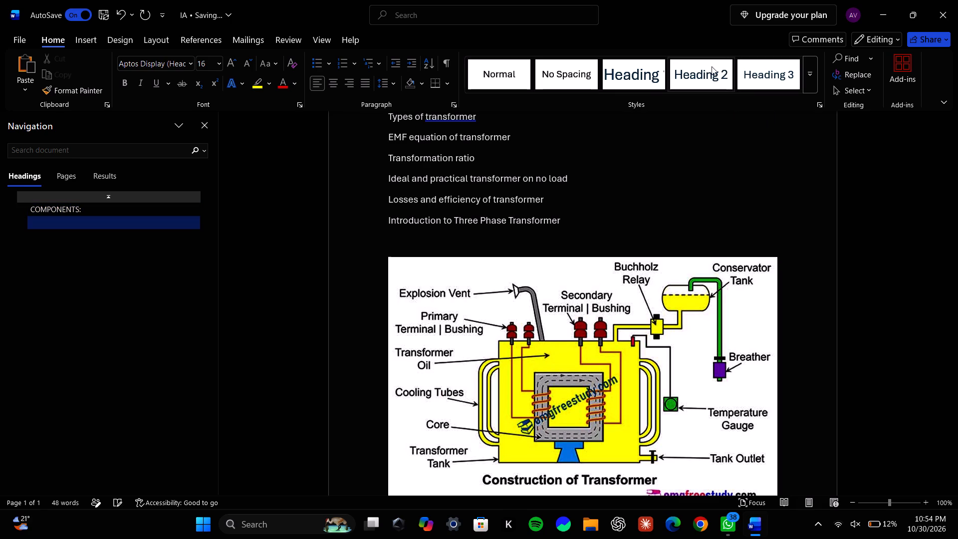
pyautogui.click(755, 76)
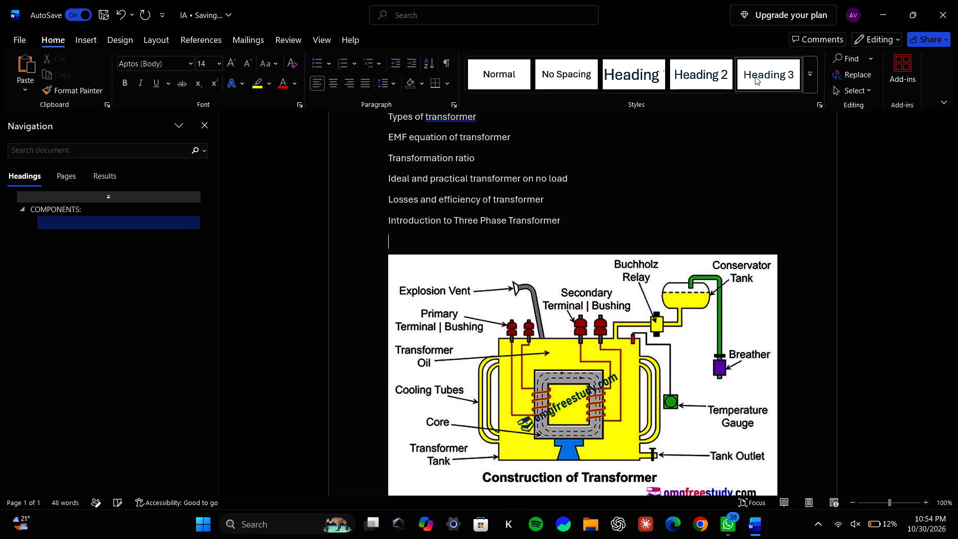
pyautogui.click(686, 61)
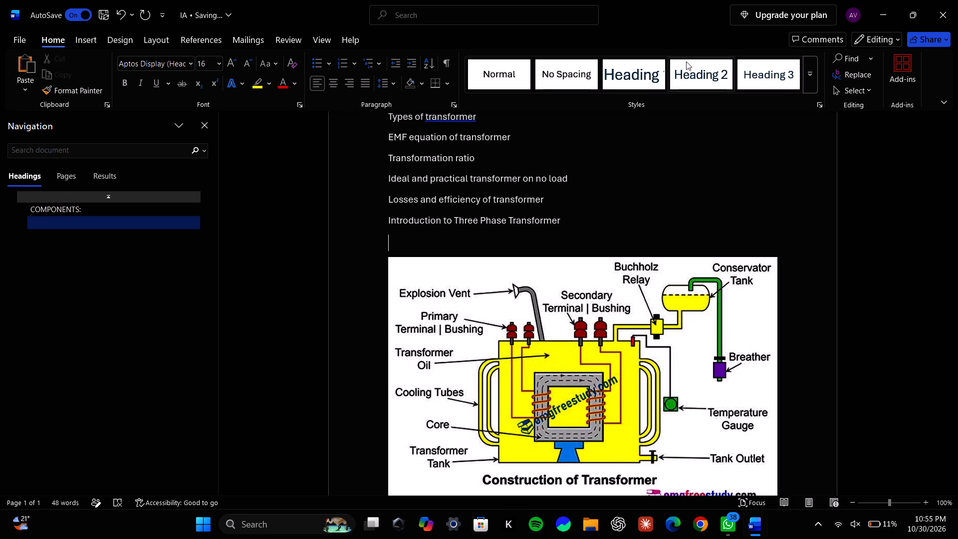
pyautogui.click(770, 75)
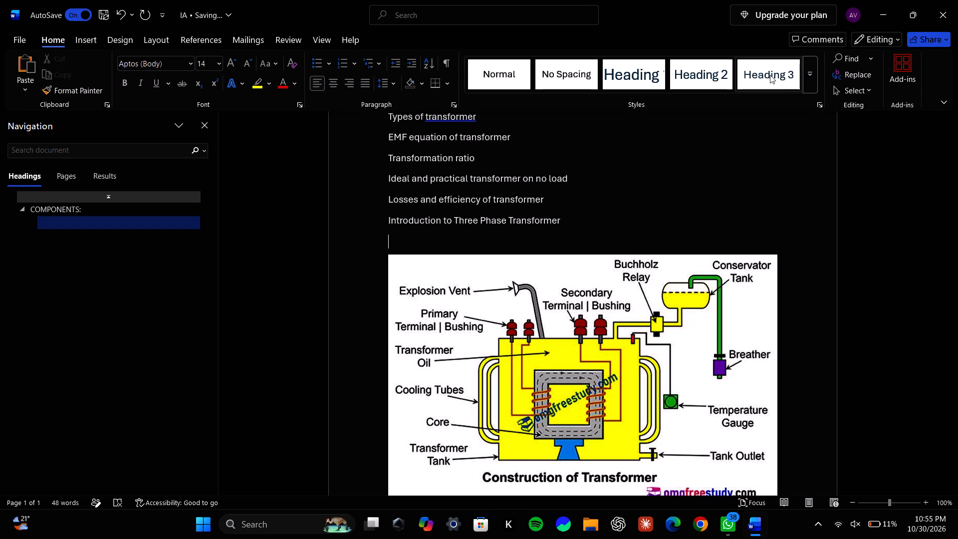
# Enter the question heading "Q. Explain the construction and working principle of single phase transformer" on the new line above the diagram.
pyautogui.press('q')
pyautogui.press('BackSpace')
pyautogui.hotkey('shift', 'q')
pyautogui.press('.')
pyautogui.press('space')
pyautogui.hotkey('shift', 'e')
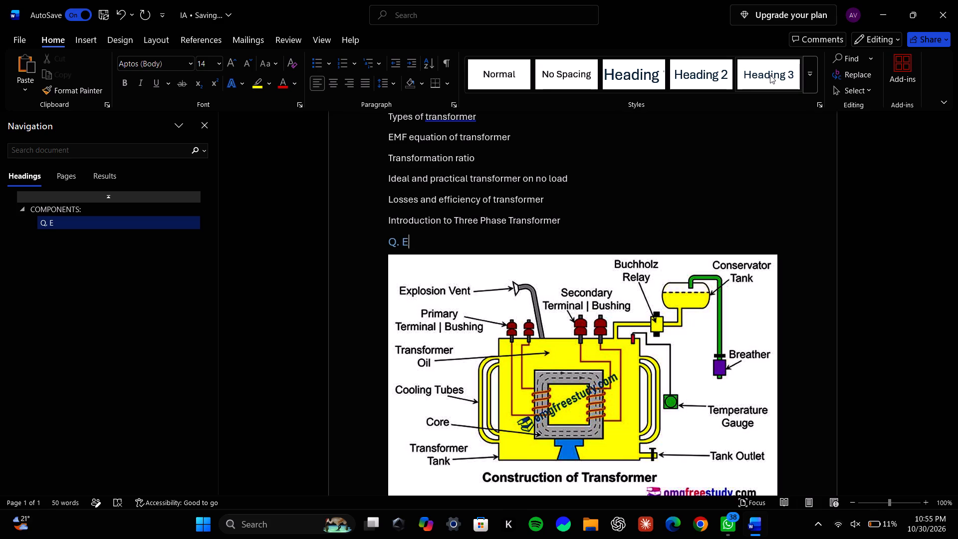
pyautogui.write('xplain')
pyautogui.press('space')
pyautogui.write('the')
pyautogui.press('space')
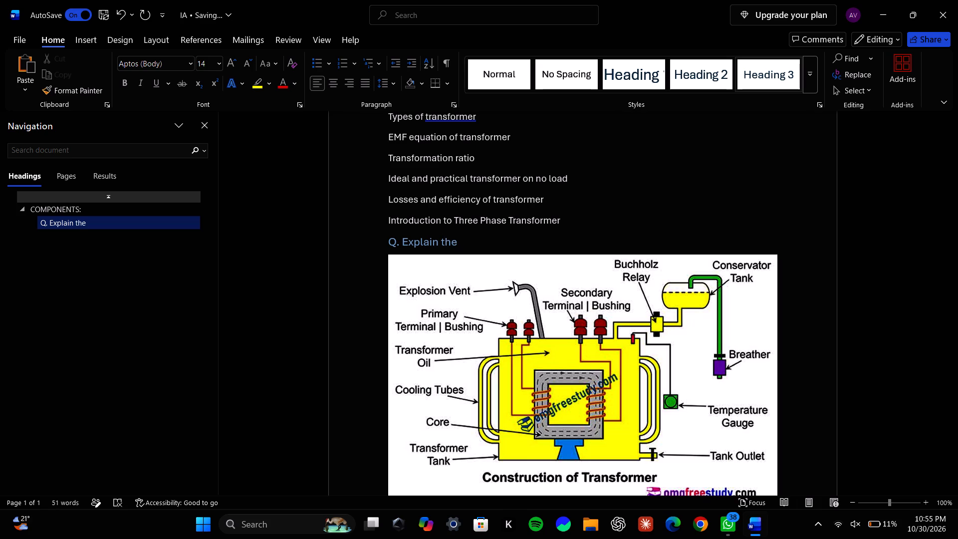
pyautogui.write('construction')
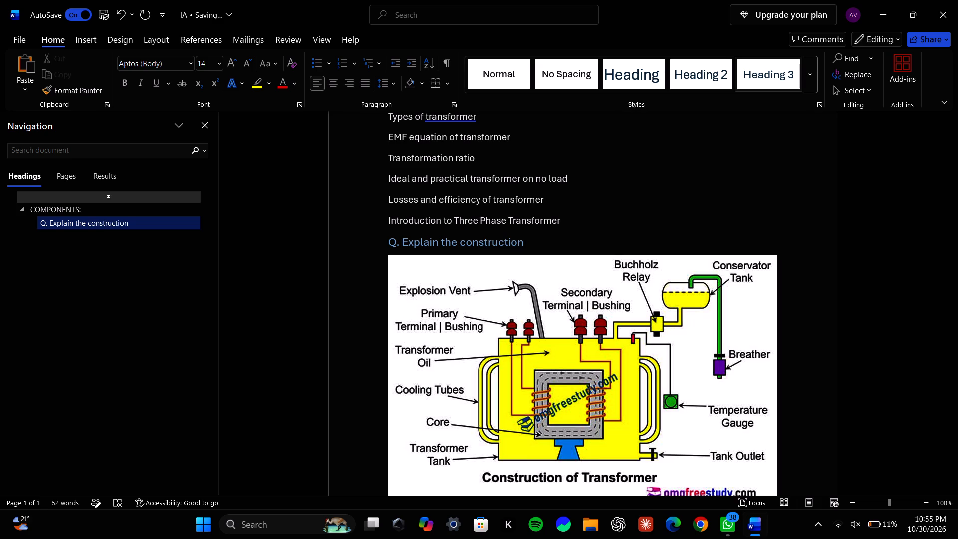
pyautogui.press('space')
pyautogui.write('and')
pyautogui.press('space')
pyautogui.write('working pri')
pyautogui.write('nciple')
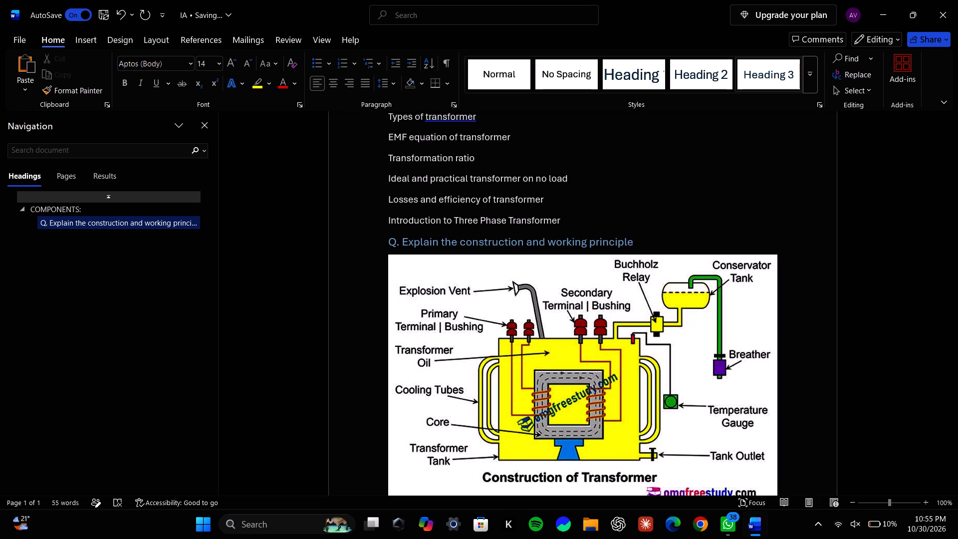
pyautogui.press('space')
pyautogui.write('of simple')
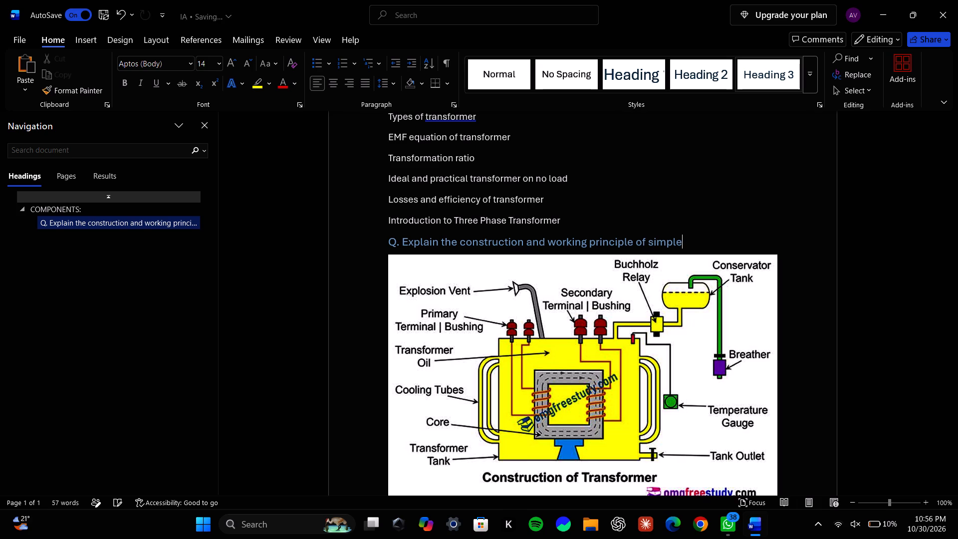
pyautogui.press('BackSpace')
pyautogui.press('BackSpace')
pyautogui.press('BackSpace')
pyautogui.press('BackSpace')
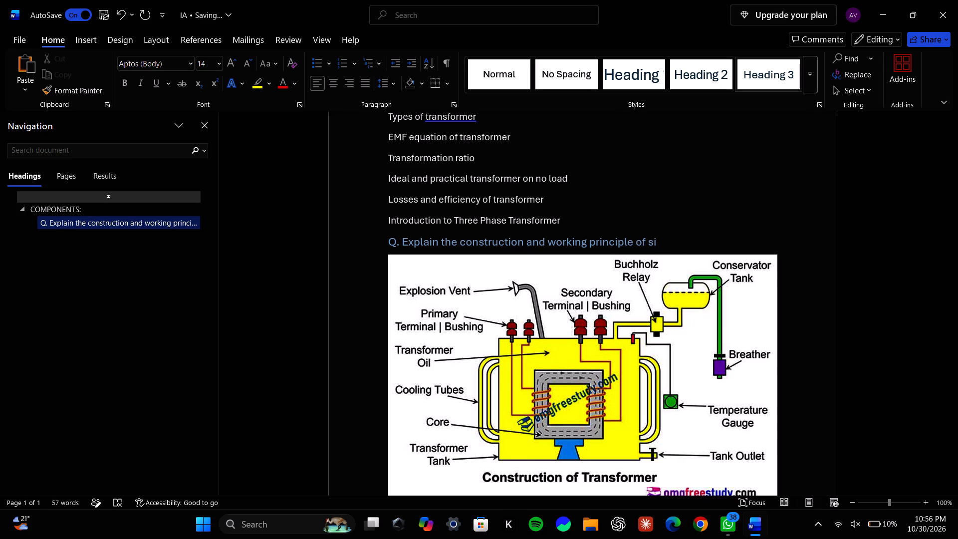
pyautogui.press('n')
pyautogui.write('gle')
pyautogui.press('space')
pyautogui.write('phase')
pyautogui.press('space')
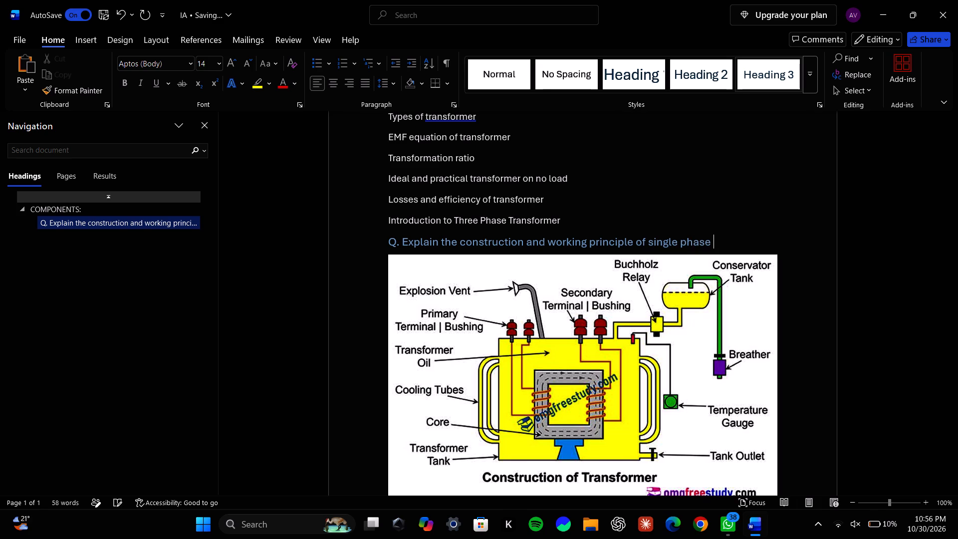
pyautogui.write('transformer')
pyautogui.press('space')
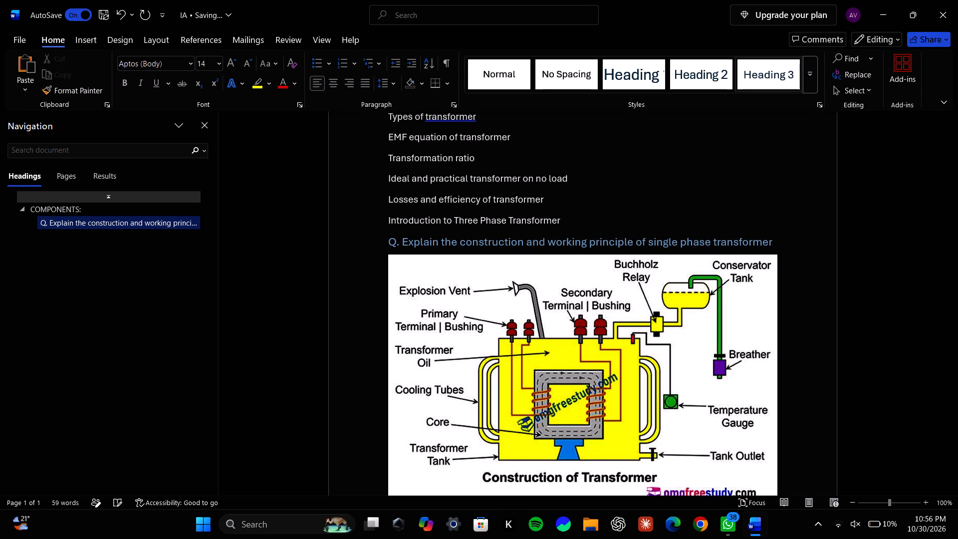
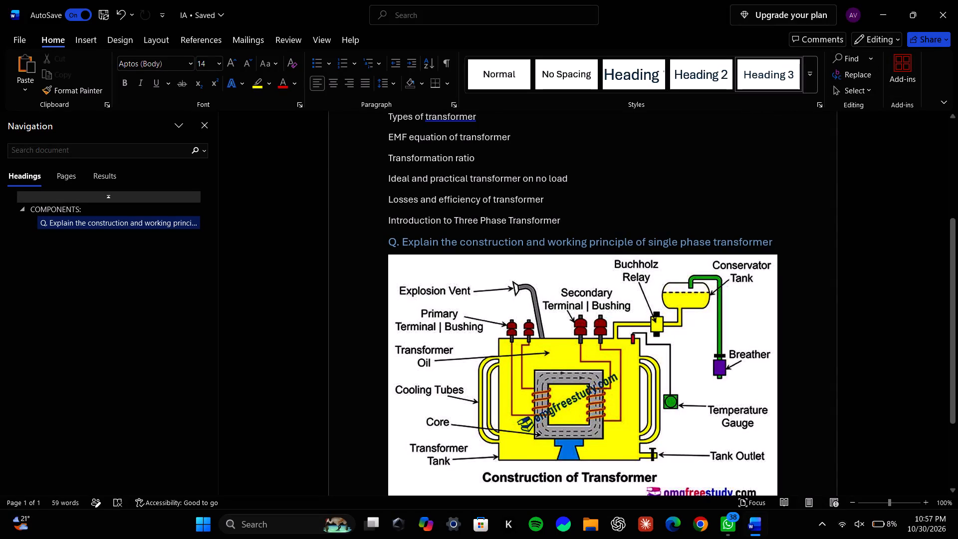
# Copy the question heading "Q. Explain the construction and working principle of single phase transformer" and clear its text from above the diagram.
pyautogui.moveTo(780, 238); pyautogui.dragTo(352, 244)
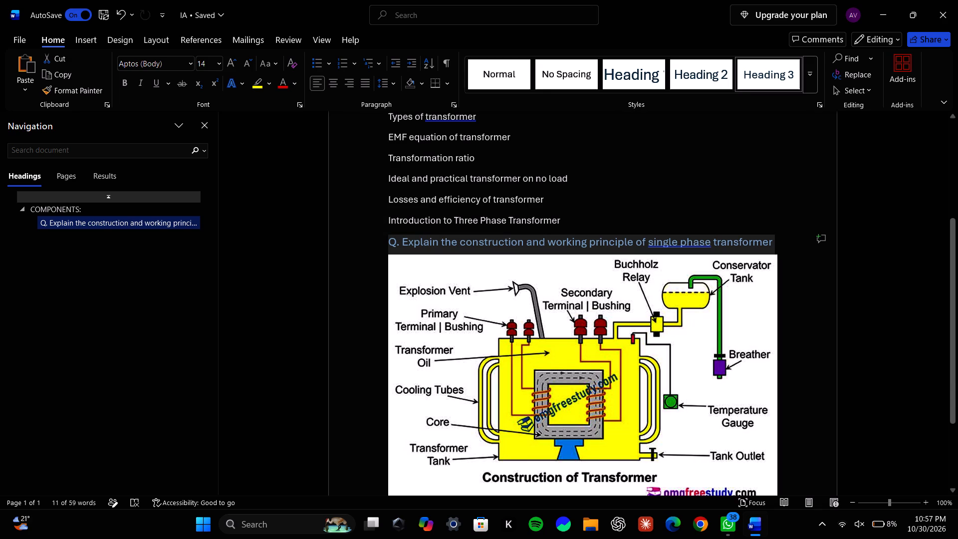
pyautogui.hotkey('ctrl', 'c')
pyautogui.click(689, 202)
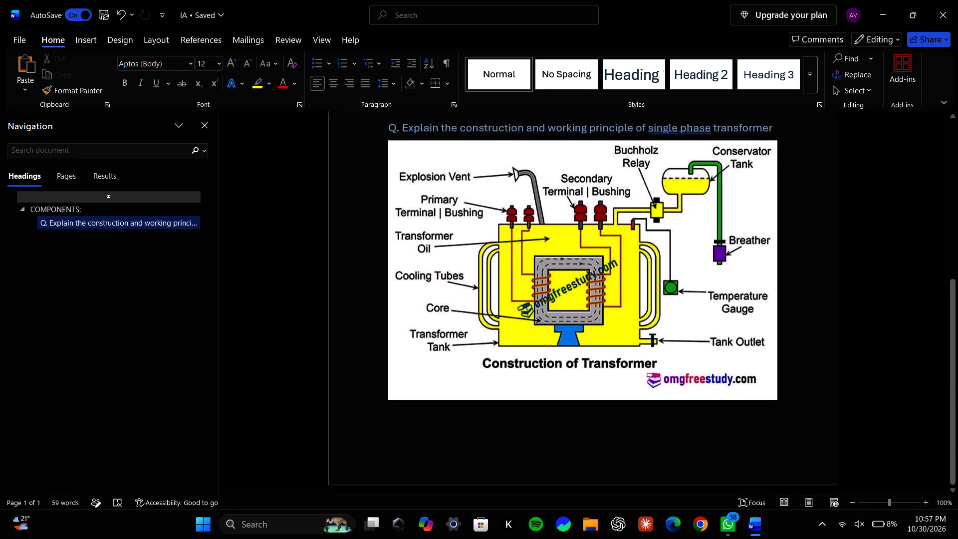
pyautogui.click(783, 184)
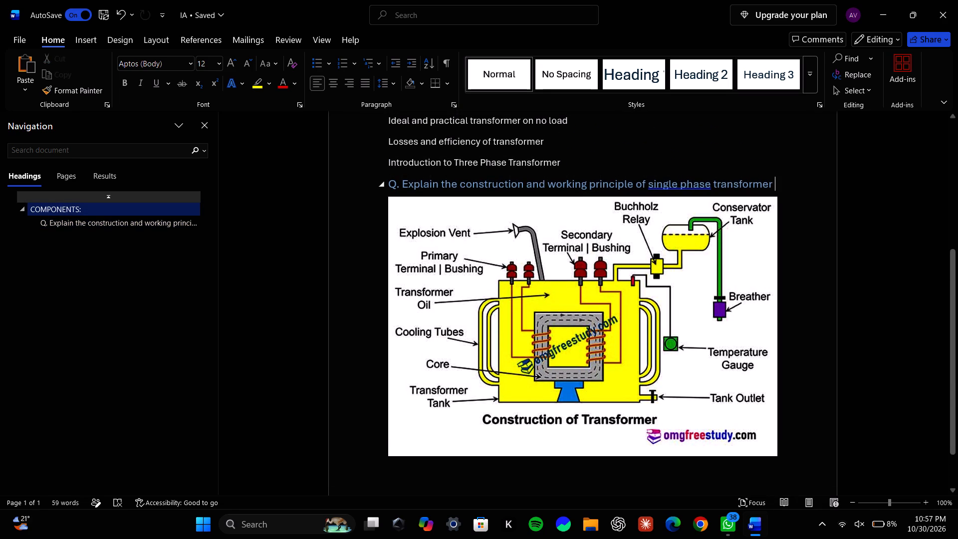
pyautogui.press('BackSpace')
pyautogui.press('BackSpace')
pyautogui.press('BackSpace')
pyautogui.press('BackSpace')
pyautogui.press('BackSpace')
pyautogui.press('BackSpace')
pyautogui.press('BackSpace')
pyautogui.press('BackSpace')
pyautogui.press('BackSpace')
pyautogui.press('BackSpace')
pyautogui.press('BackSpace')
pyautogui.press('BackSpace')
pyautogui.press('BackSpace')
pyautogui.press('BackSpace')
pyautogui.press('BackSpace')
pyautogui.press('BackSpace')
pyautogui.press('BackSpace')
pyautogui.press('BackSpace')
pyautogui.press('BackSpace')
pyautogui.press('BackSpace')
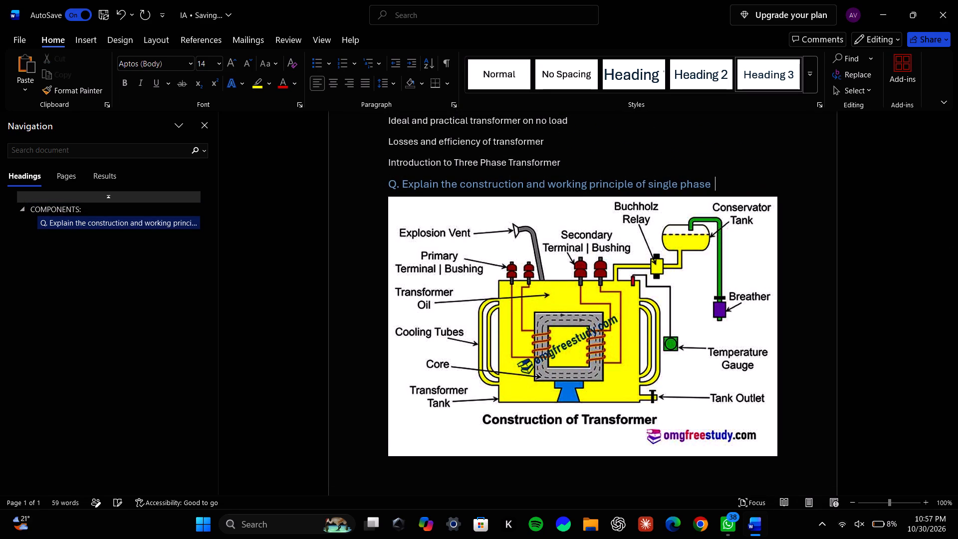
pyautogui.press('BackSpace')
pyautogui.press('BackSpace')
pyautogui.press('BackSpace')
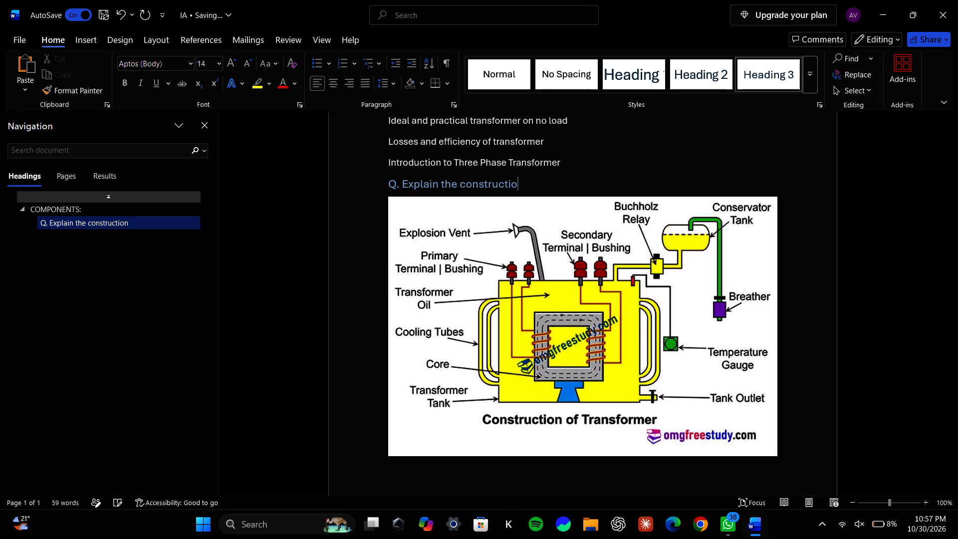
pyautogui.press('BackSpace')
pyautogui.press('BackSpace')
pyautogui.press('BackSpace')
pyautogui.press('BackSpace')
pyautogui.press('BackSpace')
pyautogui.press('BackSpace')
pyautogui.press('BackSpace')
pyautogui.press('BackSpace')
pyautogui.press('BackSpace')
pyautogui.press('BackSpace')
pyautogui.press('BackSpace')
pyautogui.press('BackSpace')
pyautogui.press('BackSpace')
pyautogui.press('BackSpace')
pyautogui.press('BackSpace')
pyautogui.press('BackSpace')
pyautogui.press('BackSpace')
pyautogui.press('BackSpace')
pyautogui.press('BackSpace')
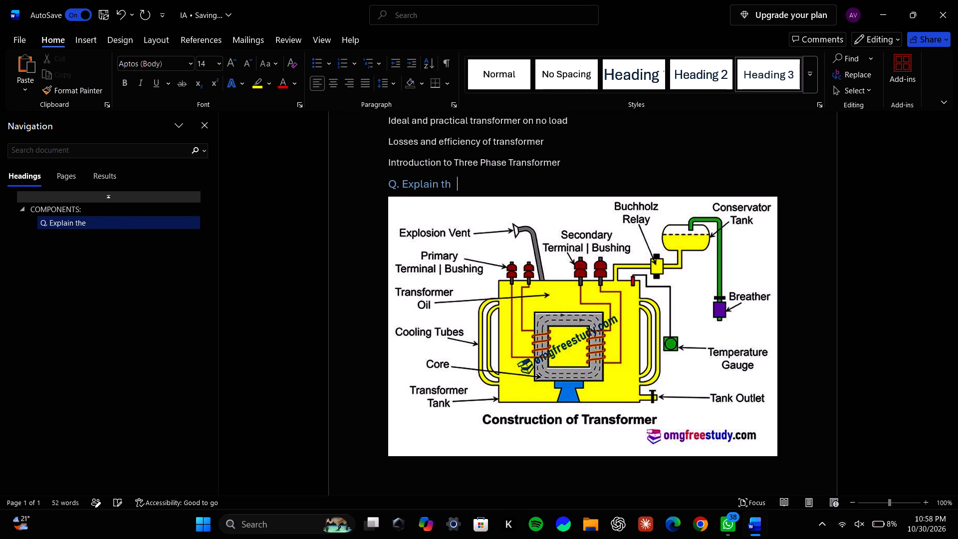
pyautogui.press('BackSpace')
pyautogui.press('BackSpace')
pyautogui.press('BackSpace')
pyautogui.press('BackSpace')
pyautogui.press('BackSpace')
pyautogui.press('BackSpace')
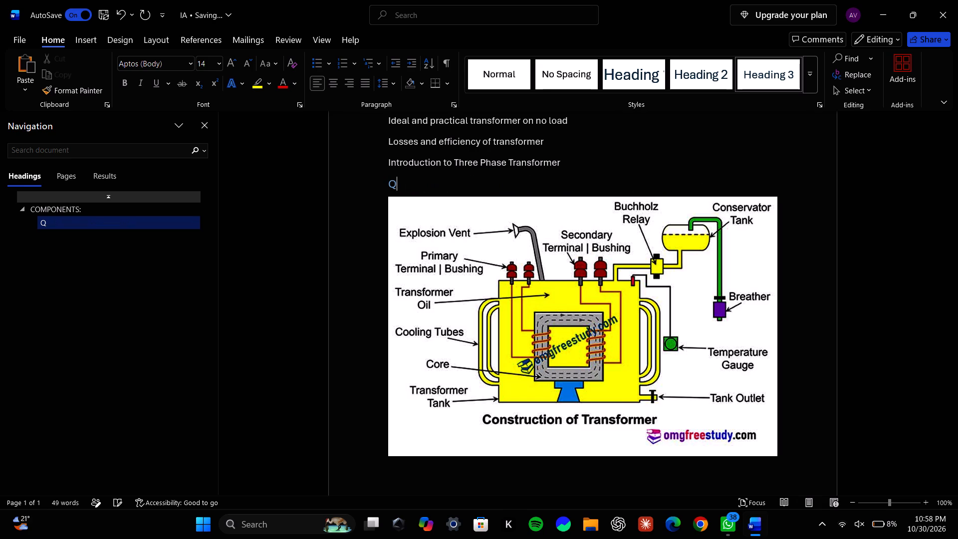
pyautogui.press('BackSpace')
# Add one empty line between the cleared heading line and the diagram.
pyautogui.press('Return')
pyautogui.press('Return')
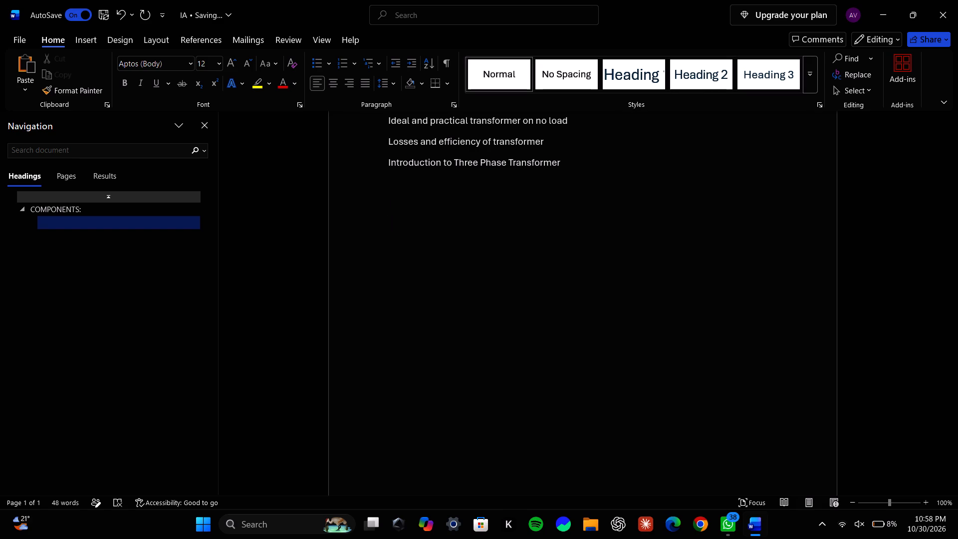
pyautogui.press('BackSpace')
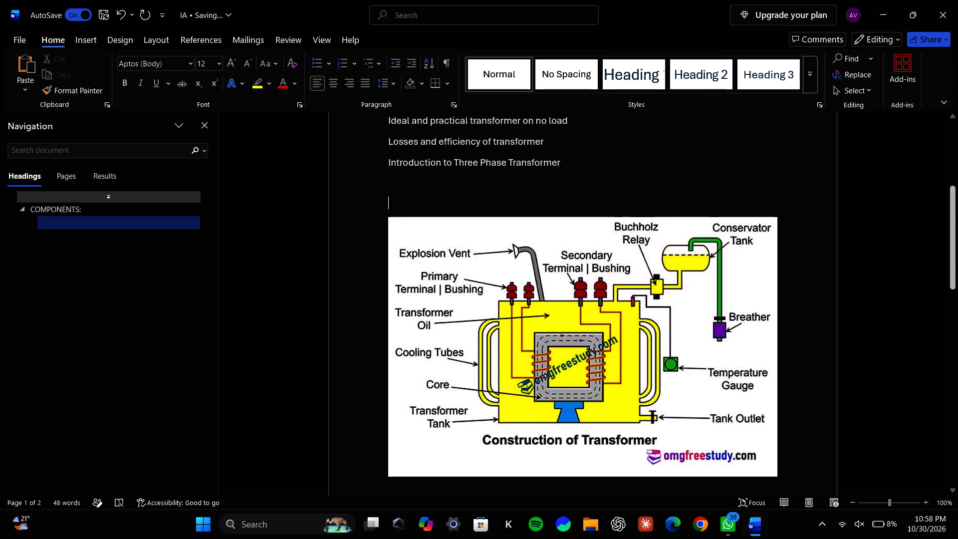
# Paste the copied question heading on the second page, below the diagram.
pyautogui.scroll(-2, 819, 214)
pyautogui.scroll(1, 819, 214)
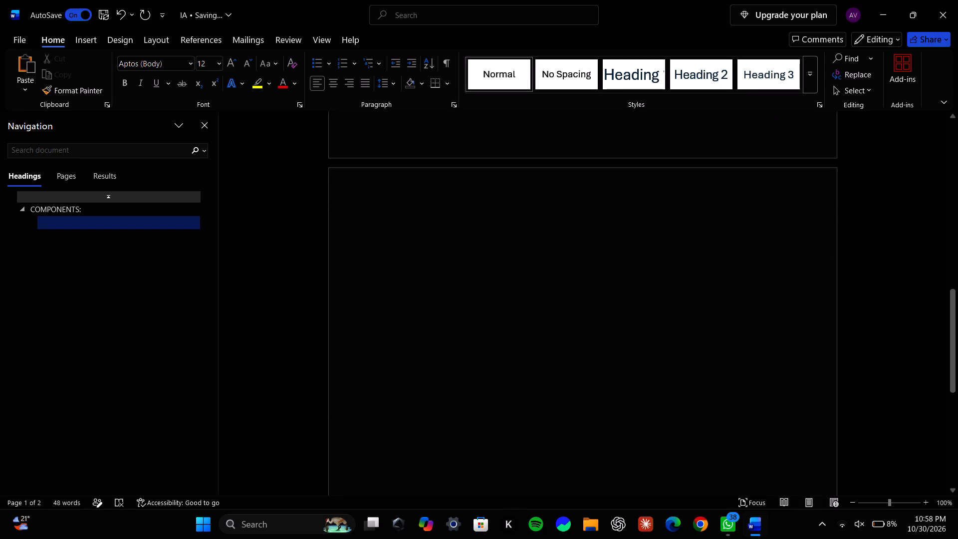
pyautogui.scroll(2, 819, 214)
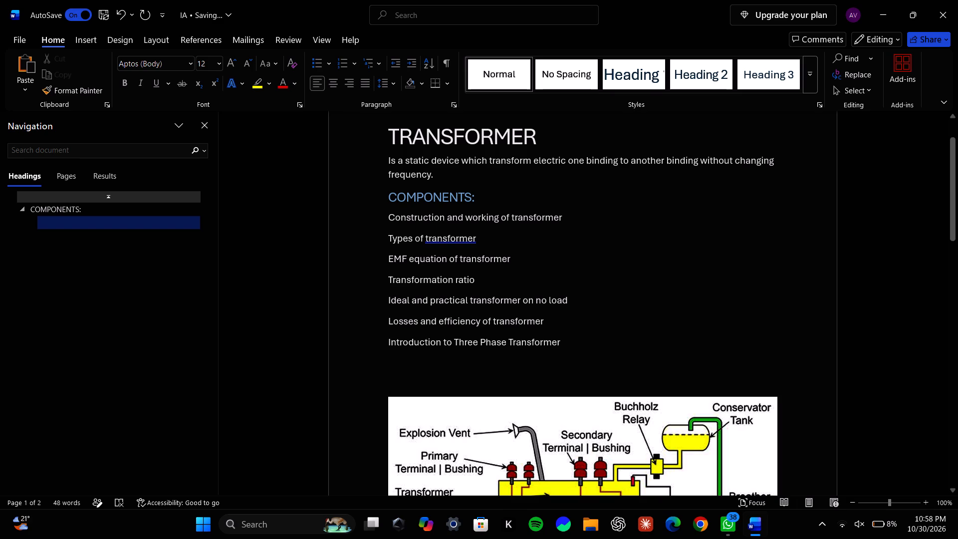
pyautogui.scroll(-1, 705, 298)
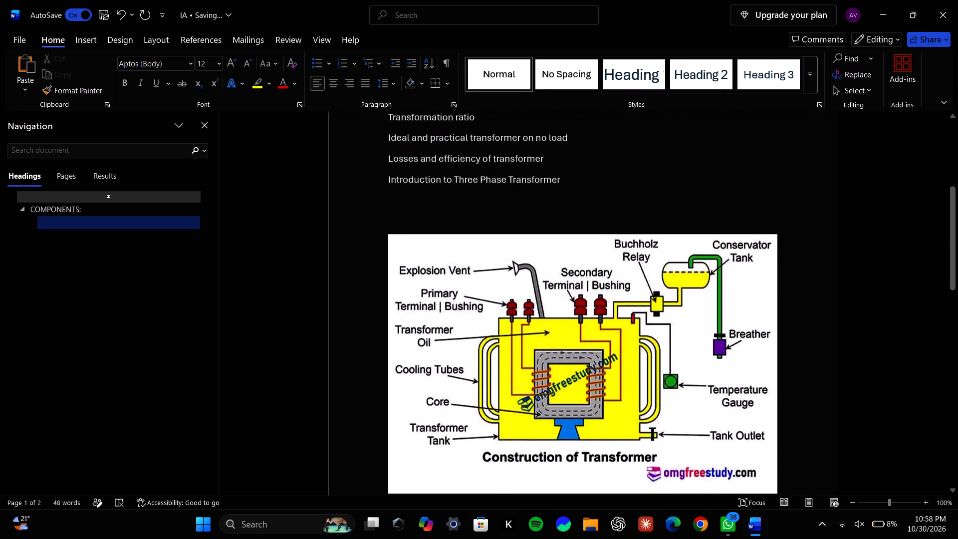
pyautogui.scroll(-1, 705, 298)
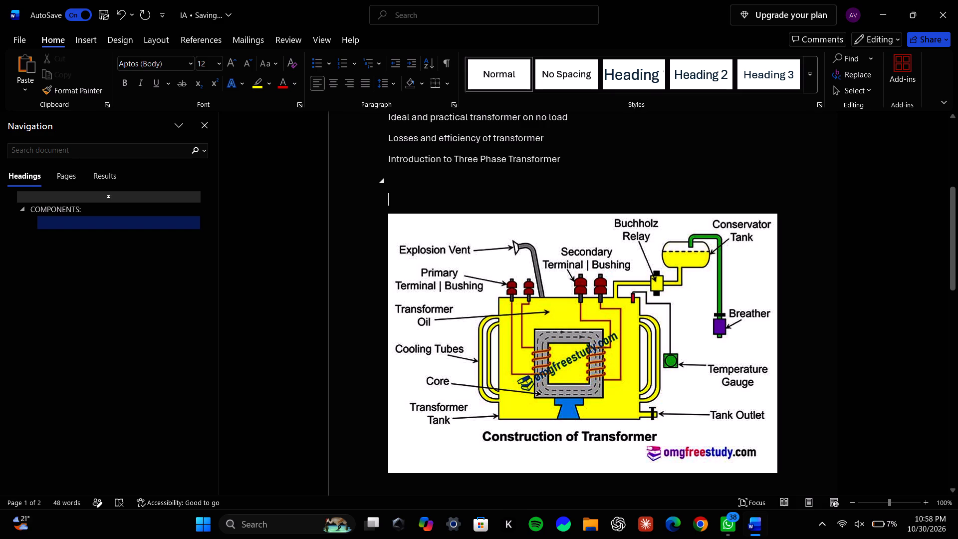
pyautogui.scroll(-2, 491, 192)
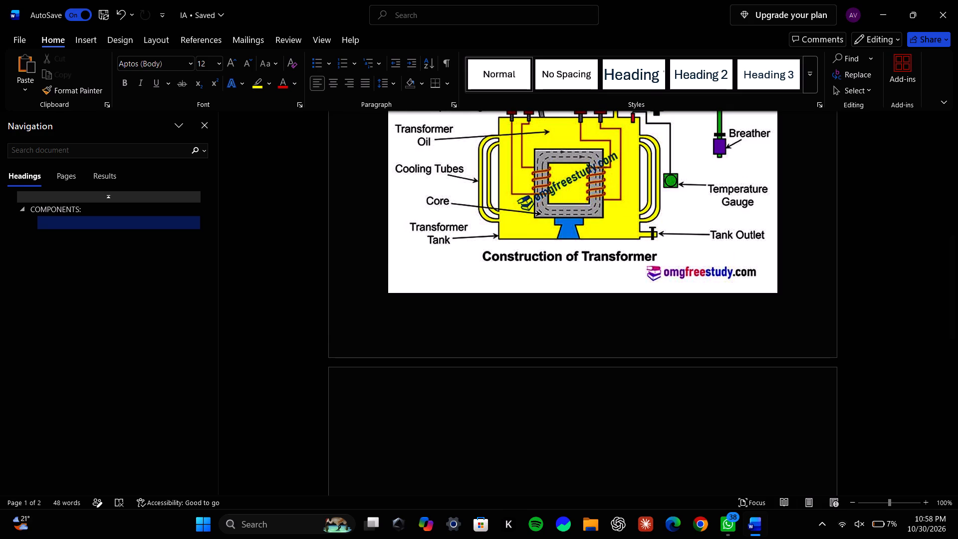
pyautogui.click(393, 406)
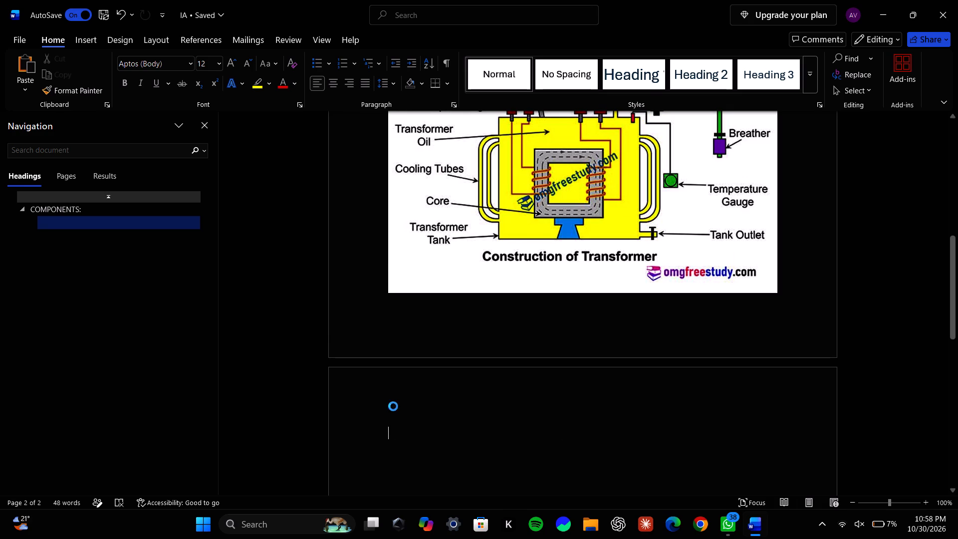
pyautogui.hotkey('ctrl', 'v')
# Remove the extra empty line above the diagram and give the remaining blank line the Heading 2 style.
pyautogui.scroll(1, 530, 386)
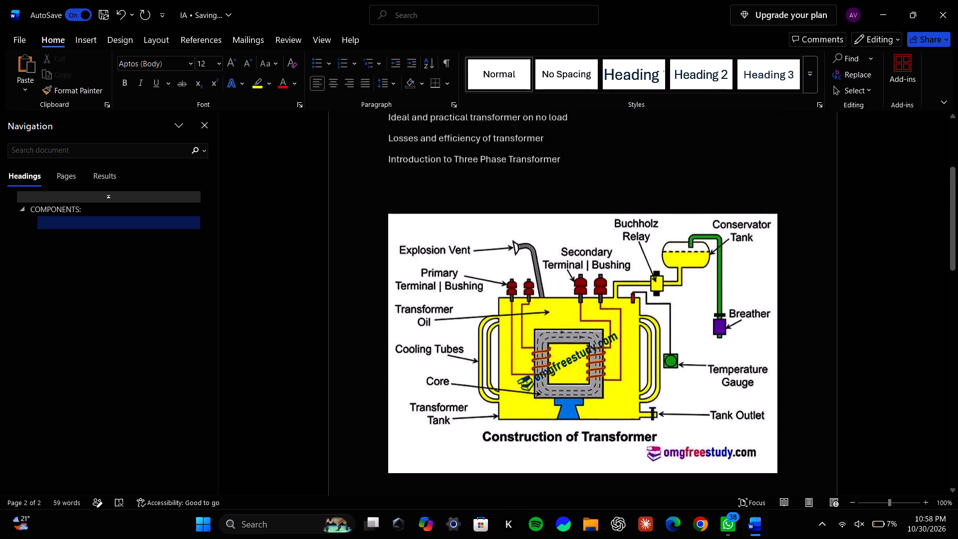
pyautogui.scroll(2, 530, 386)
pyautogui.click(412, 352)
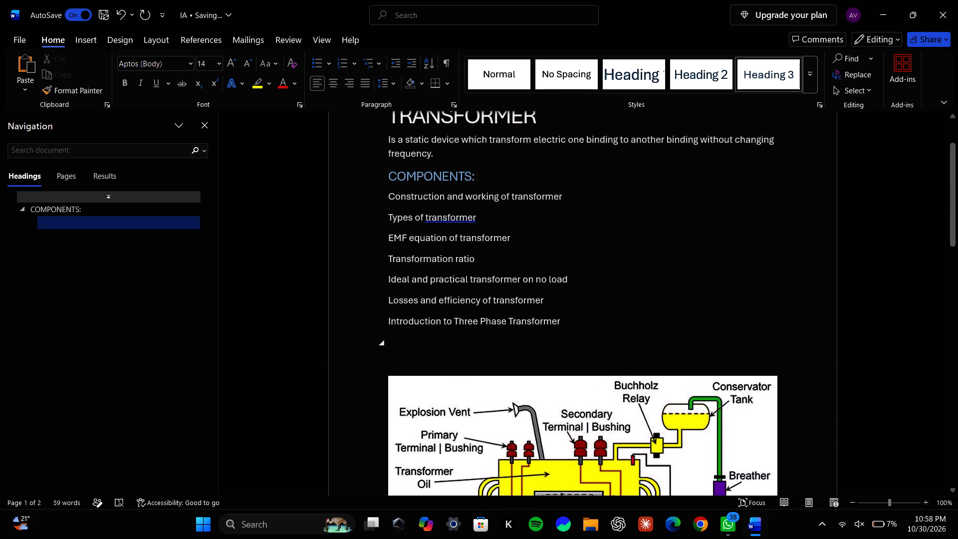
pyautogui.press('Down')
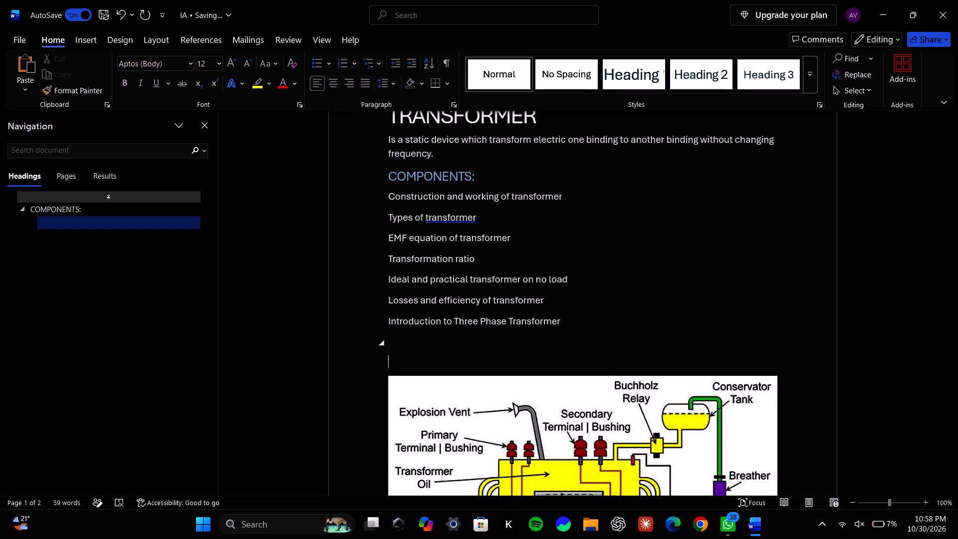
pyautogui.press('BackSpace')
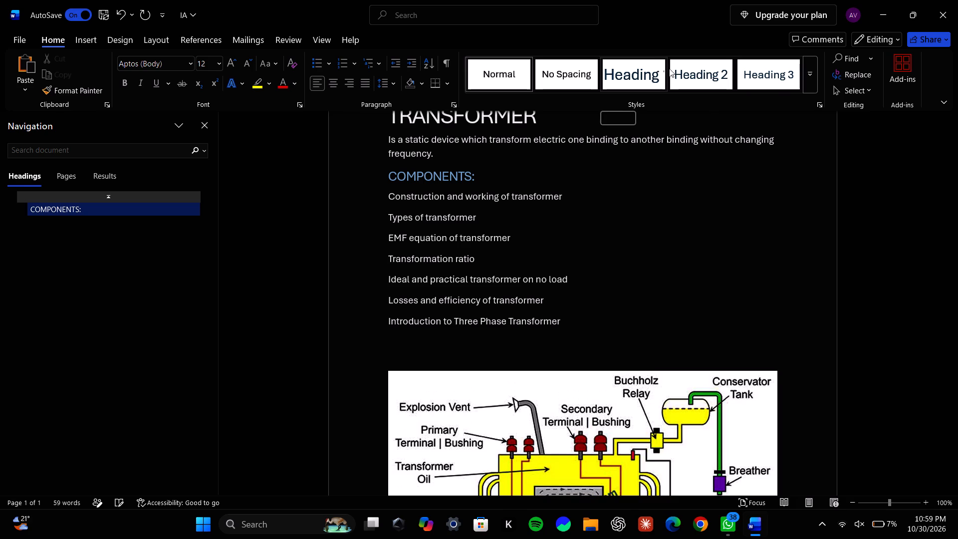
pyautogui.click(697, 69)
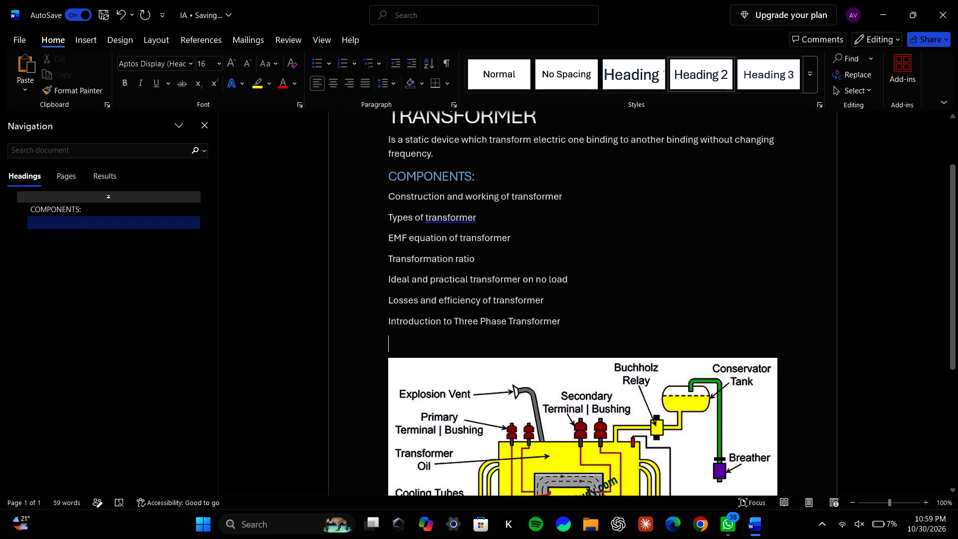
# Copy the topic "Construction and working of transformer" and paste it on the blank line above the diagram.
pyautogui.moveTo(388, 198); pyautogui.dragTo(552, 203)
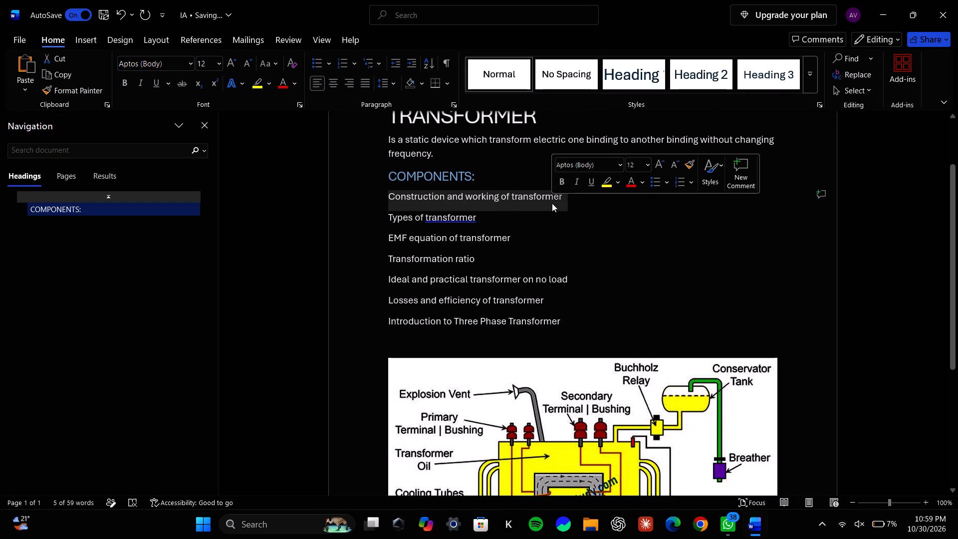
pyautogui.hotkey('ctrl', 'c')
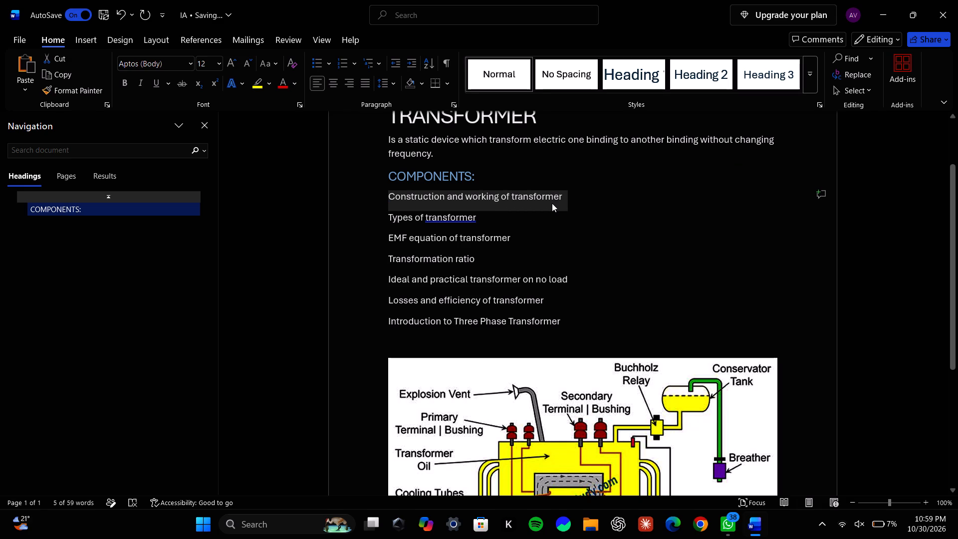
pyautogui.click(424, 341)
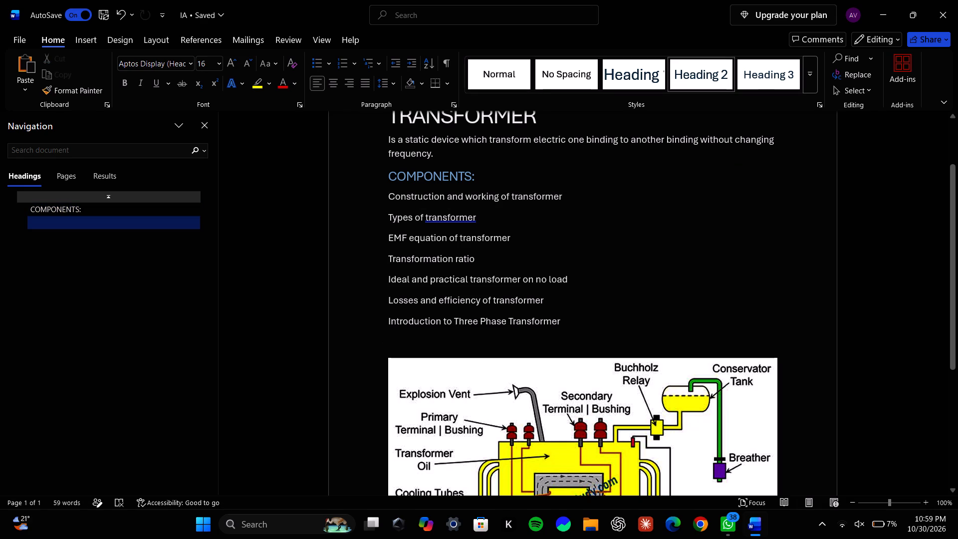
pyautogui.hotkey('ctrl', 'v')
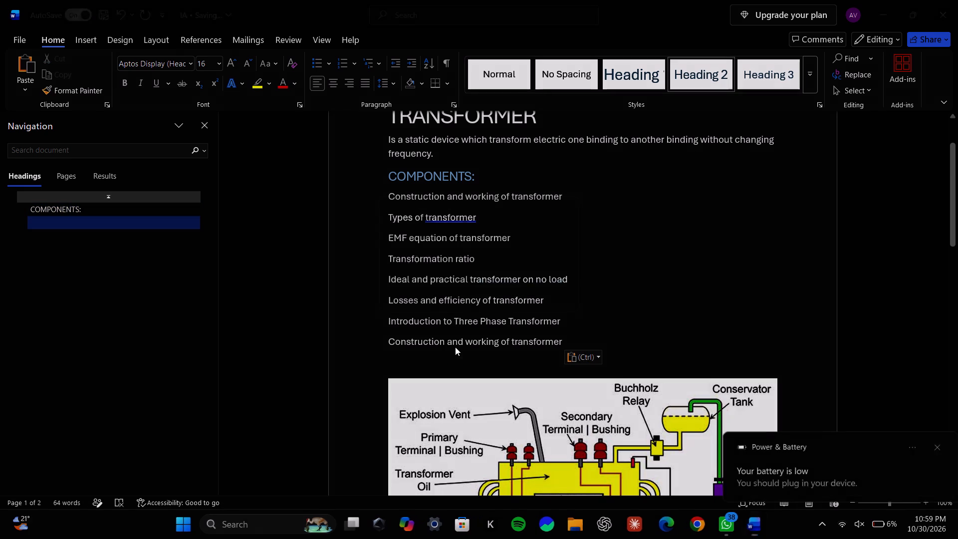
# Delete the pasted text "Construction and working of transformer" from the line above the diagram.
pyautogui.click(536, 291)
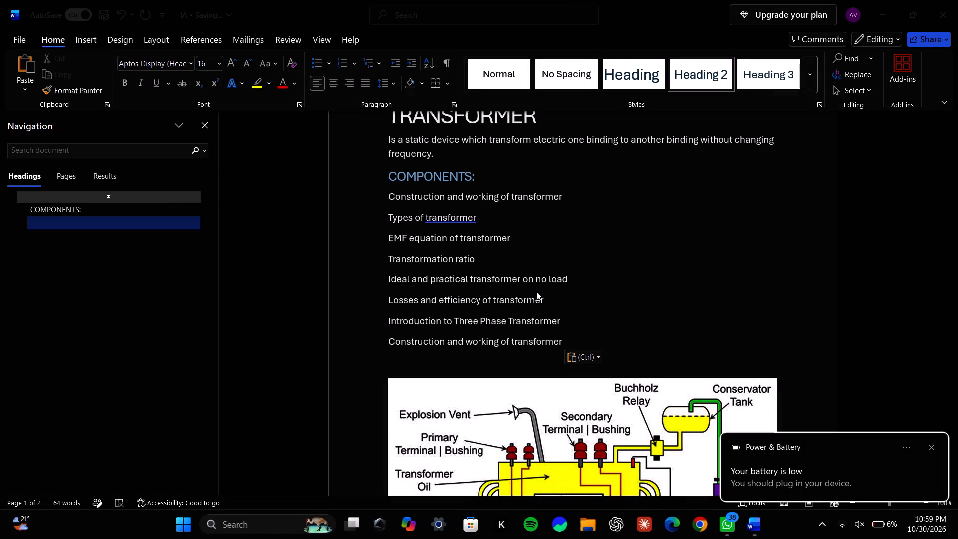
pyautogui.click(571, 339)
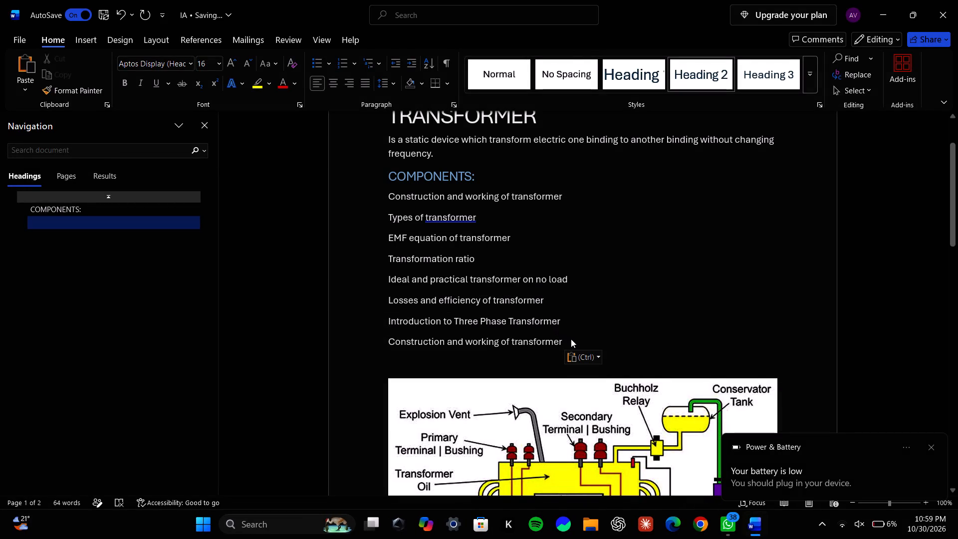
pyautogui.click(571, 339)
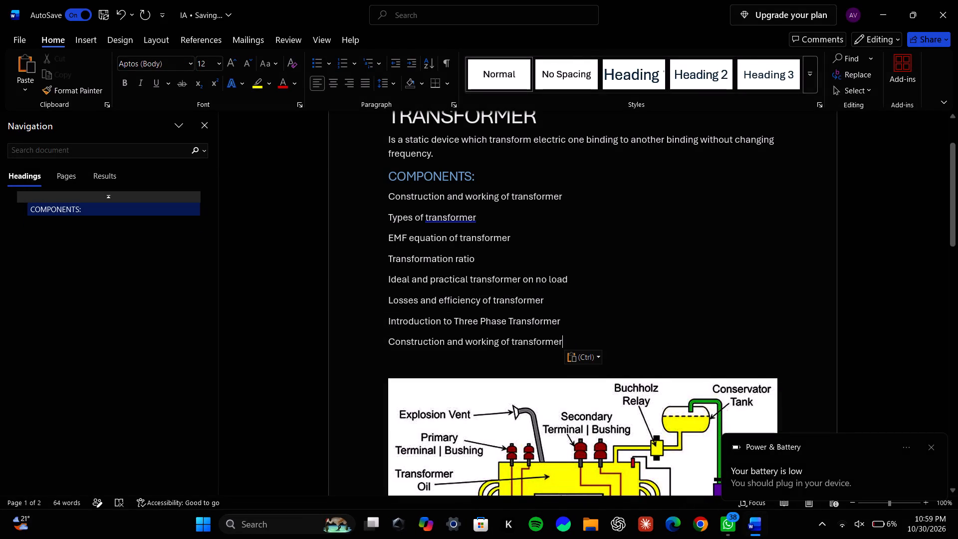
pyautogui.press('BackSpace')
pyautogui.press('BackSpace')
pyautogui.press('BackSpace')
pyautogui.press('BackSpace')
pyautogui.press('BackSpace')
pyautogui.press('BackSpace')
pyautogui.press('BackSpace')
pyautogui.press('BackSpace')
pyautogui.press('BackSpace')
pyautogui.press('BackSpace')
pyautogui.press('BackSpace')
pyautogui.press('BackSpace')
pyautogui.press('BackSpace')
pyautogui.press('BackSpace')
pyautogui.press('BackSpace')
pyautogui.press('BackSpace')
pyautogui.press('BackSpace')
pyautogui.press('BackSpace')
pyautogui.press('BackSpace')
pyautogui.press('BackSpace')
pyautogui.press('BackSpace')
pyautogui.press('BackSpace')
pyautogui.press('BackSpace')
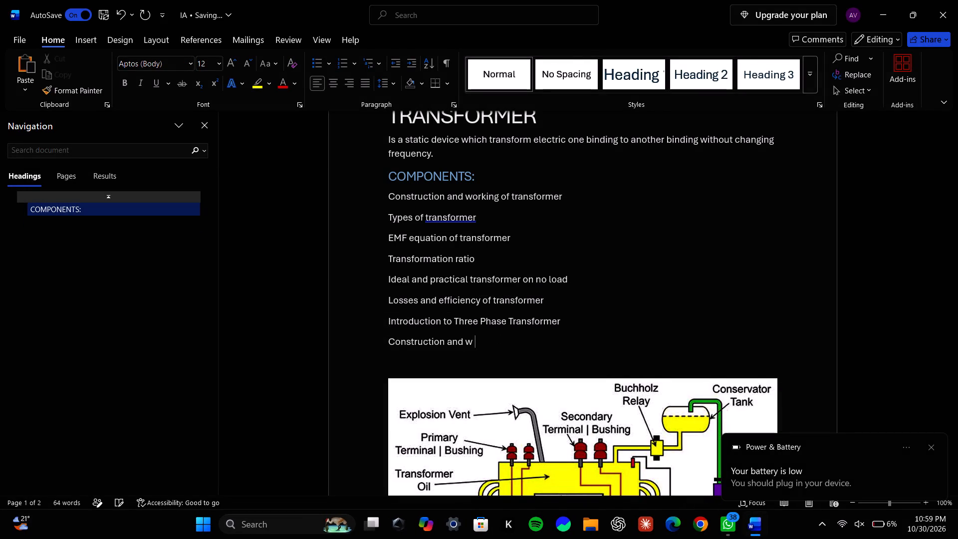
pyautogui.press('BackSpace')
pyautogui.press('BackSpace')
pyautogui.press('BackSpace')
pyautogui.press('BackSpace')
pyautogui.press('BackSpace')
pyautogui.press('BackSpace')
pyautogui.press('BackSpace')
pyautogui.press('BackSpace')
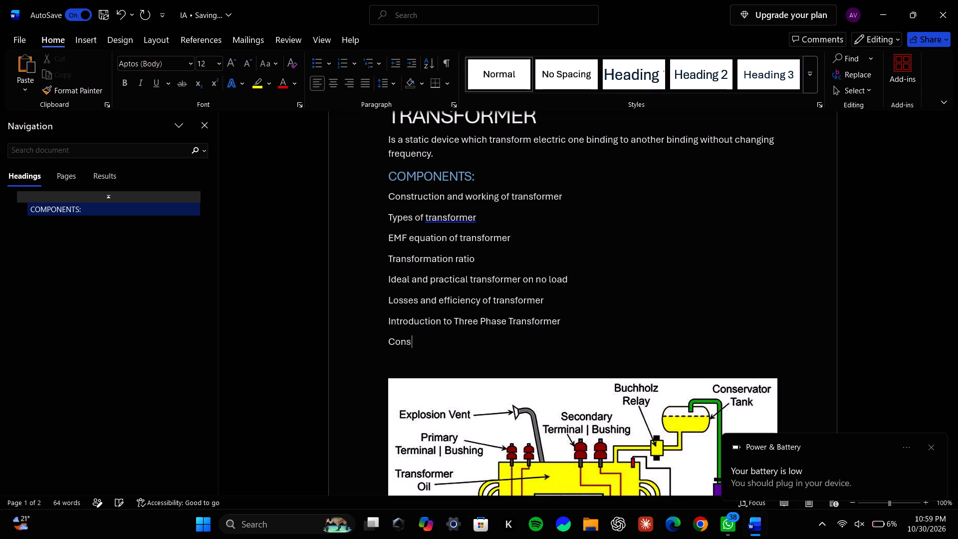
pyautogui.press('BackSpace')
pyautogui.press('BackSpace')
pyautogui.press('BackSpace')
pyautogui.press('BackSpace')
# Apply the Heading 2 style to the emptied line below "Introduction to Three Phase Transformer".
pyautogui.click(718, 72)
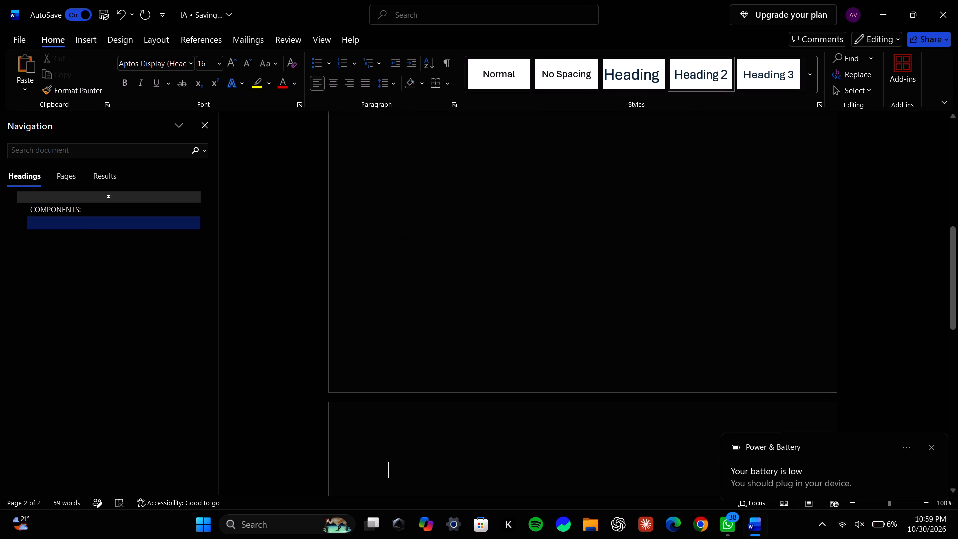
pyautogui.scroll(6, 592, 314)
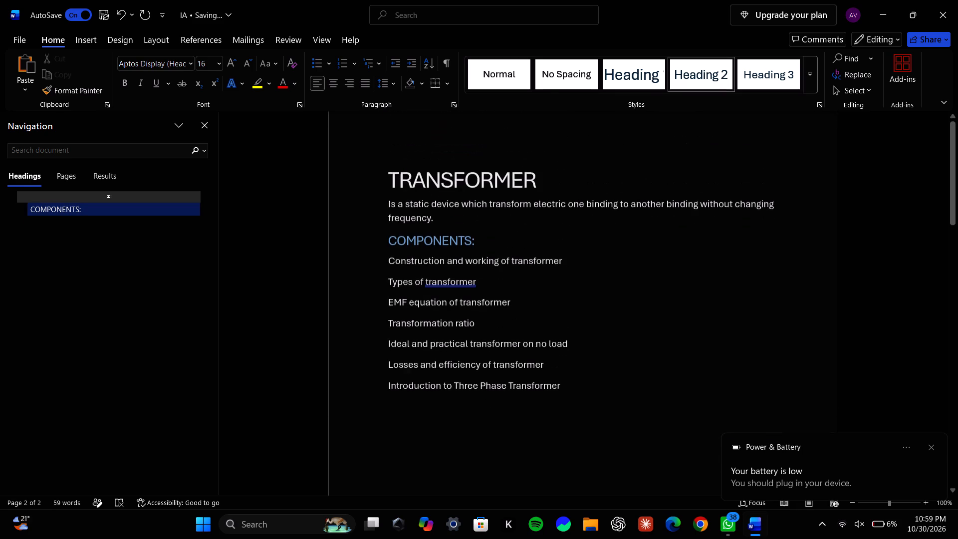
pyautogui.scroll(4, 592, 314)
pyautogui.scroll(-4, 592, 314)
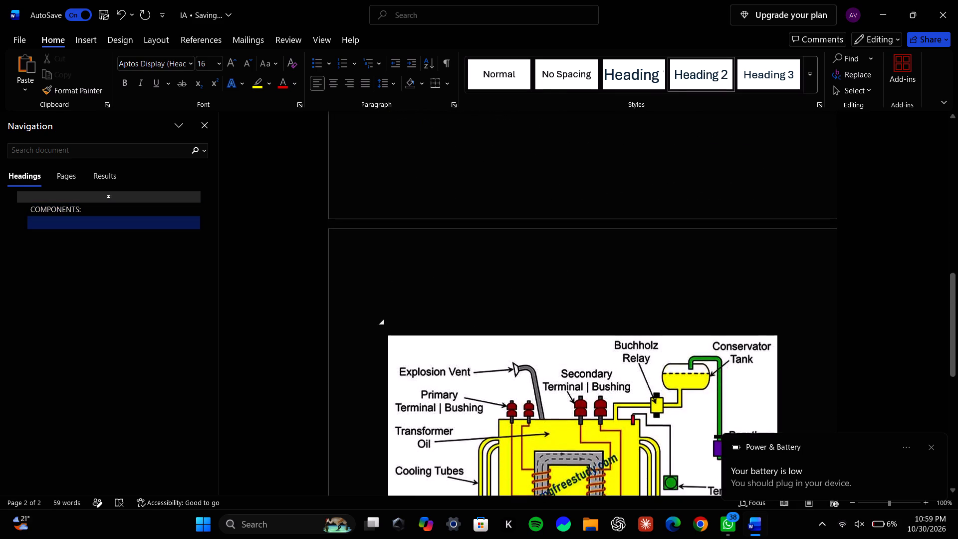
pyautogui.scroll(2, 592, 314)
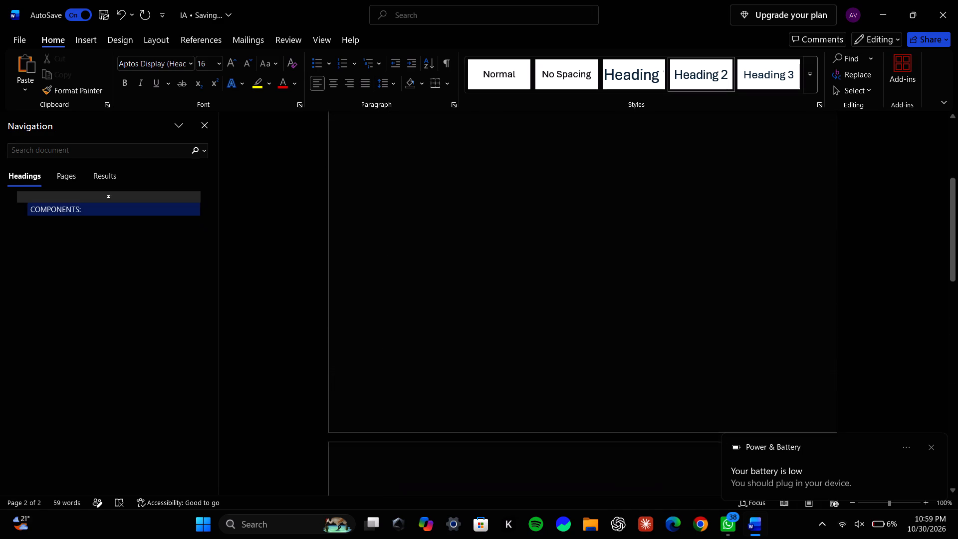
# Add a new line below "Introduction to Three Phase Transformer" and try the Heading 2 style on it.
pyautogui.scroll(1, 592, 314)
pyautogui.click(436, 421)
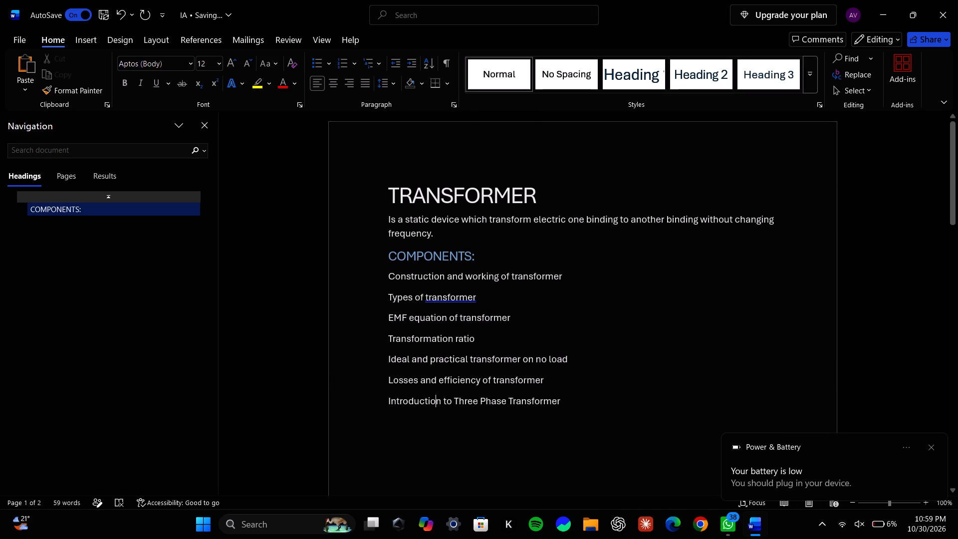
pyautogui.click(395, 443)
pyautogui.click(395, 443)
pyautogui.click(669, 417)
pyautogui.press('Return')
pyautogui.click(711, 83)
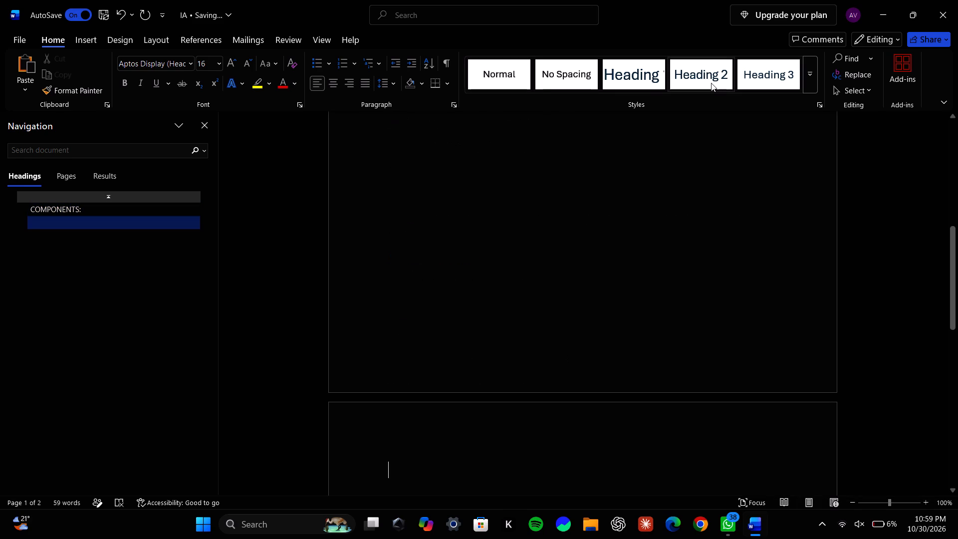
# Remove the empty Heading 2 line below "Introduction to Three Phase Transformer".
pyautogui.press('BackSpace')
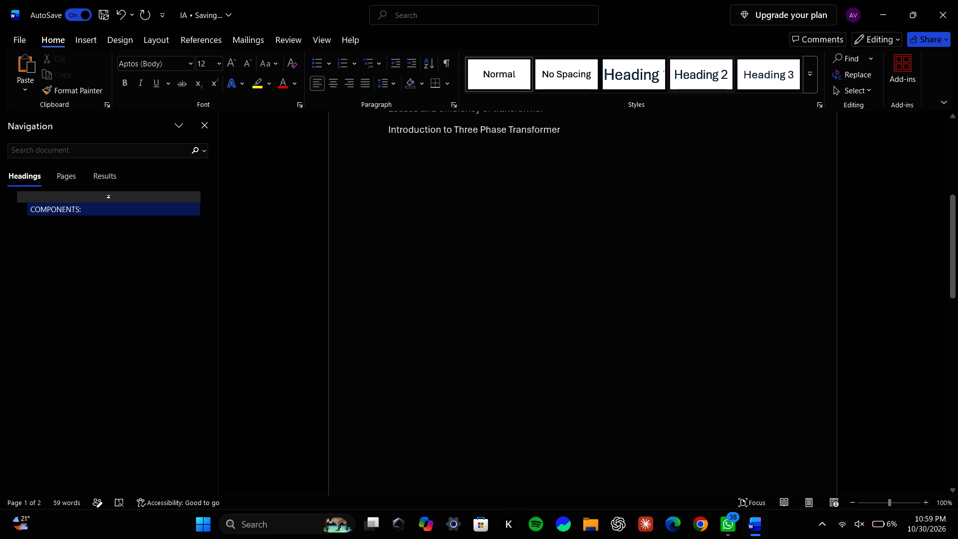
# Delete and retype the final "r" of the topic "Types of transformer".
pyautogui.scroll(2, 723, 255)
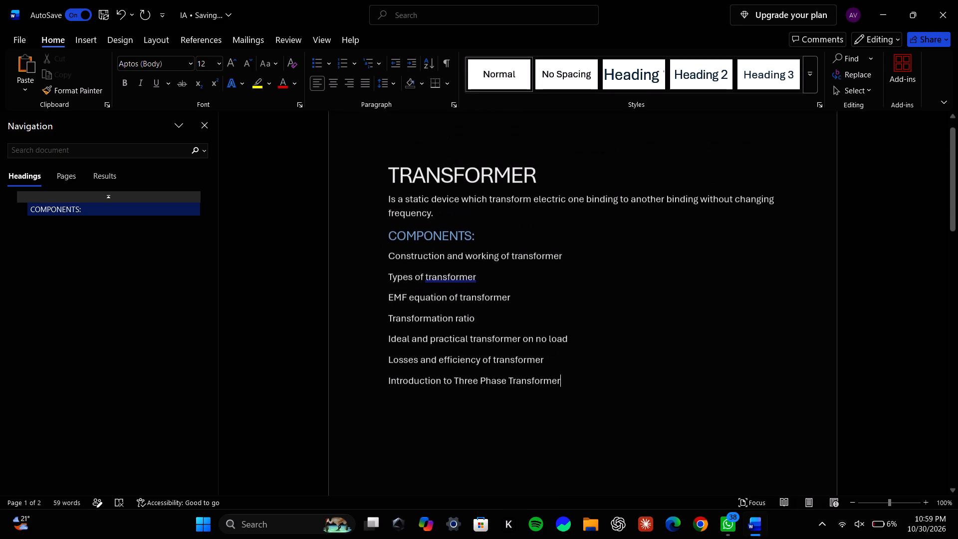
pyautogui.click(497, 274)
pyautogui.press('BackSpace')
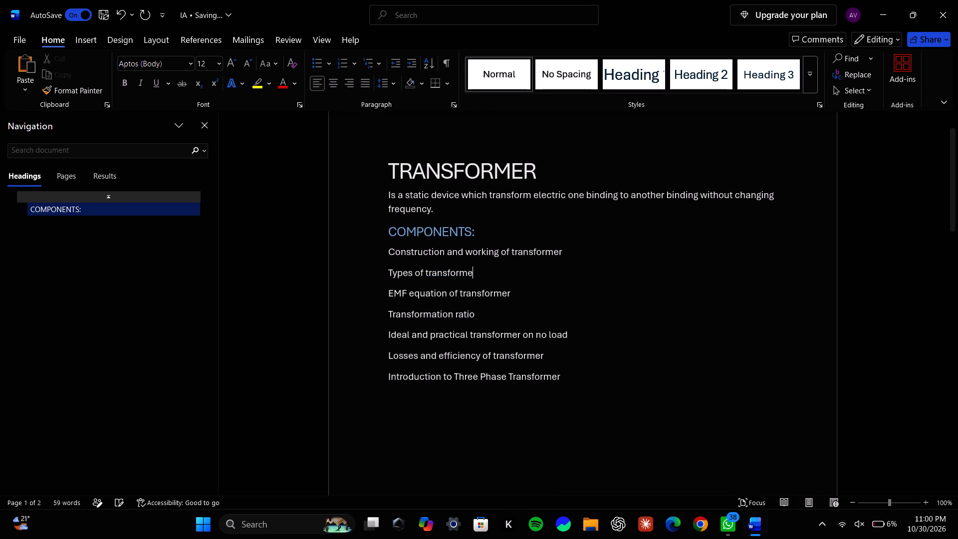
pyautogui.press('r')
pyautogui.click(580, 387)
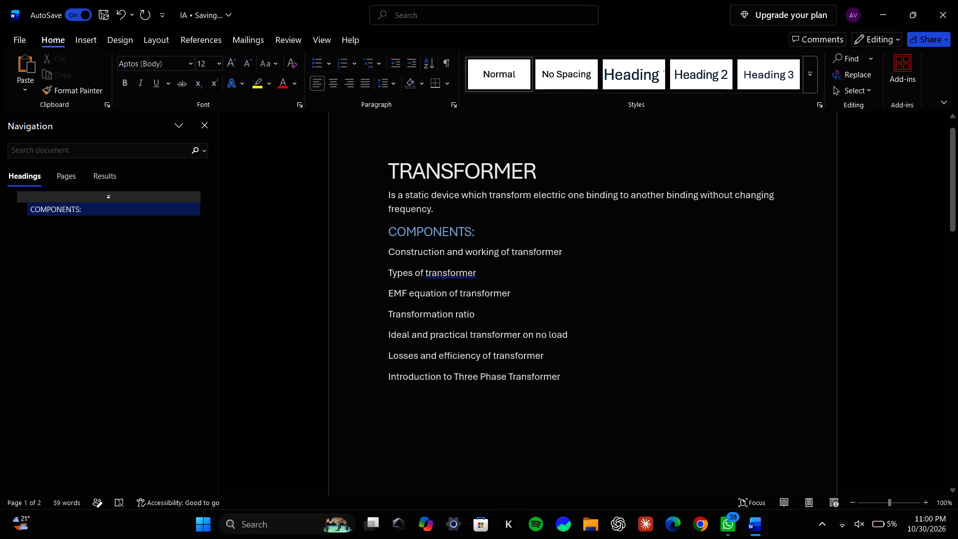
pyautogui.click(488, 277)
# Add a new line below "Introduction to Three Phase Transformer" and apply the Heading 1 style to it.
pyautogui.click(588, 396)
pyautogui.press('Return')
pyautogui.click(647, 72)
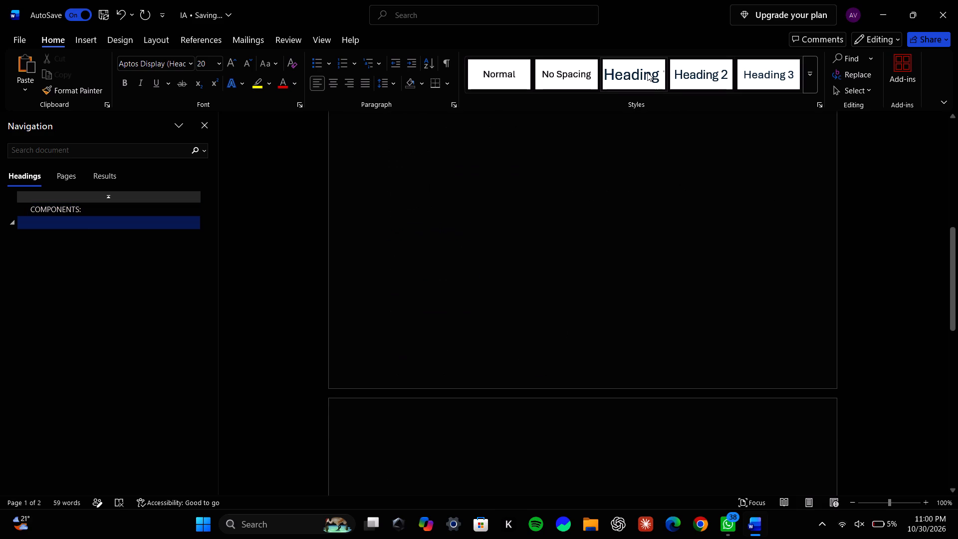